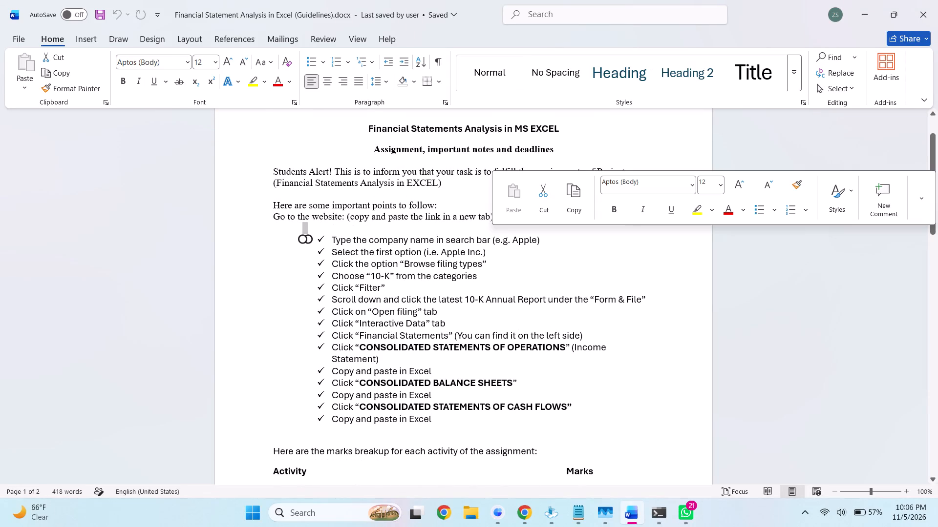
click(862, 314)
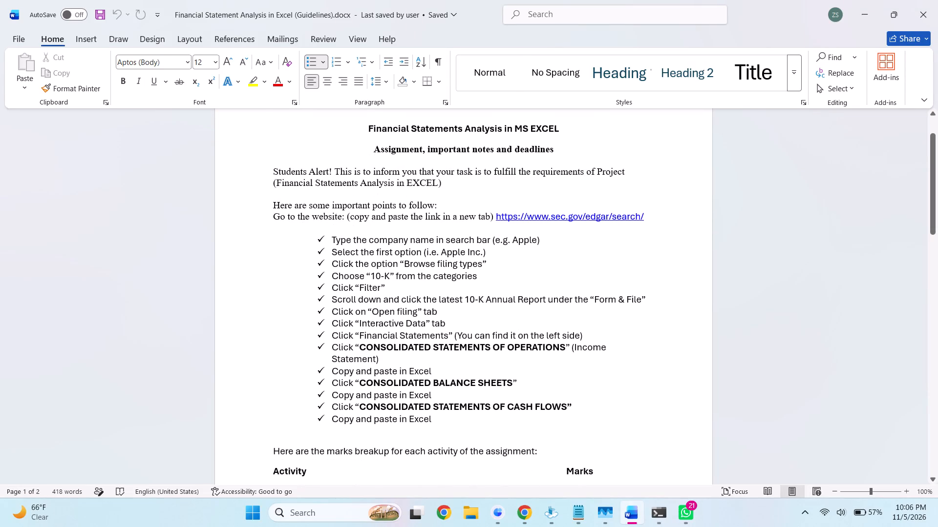
drag(660, 208, 533, 232)
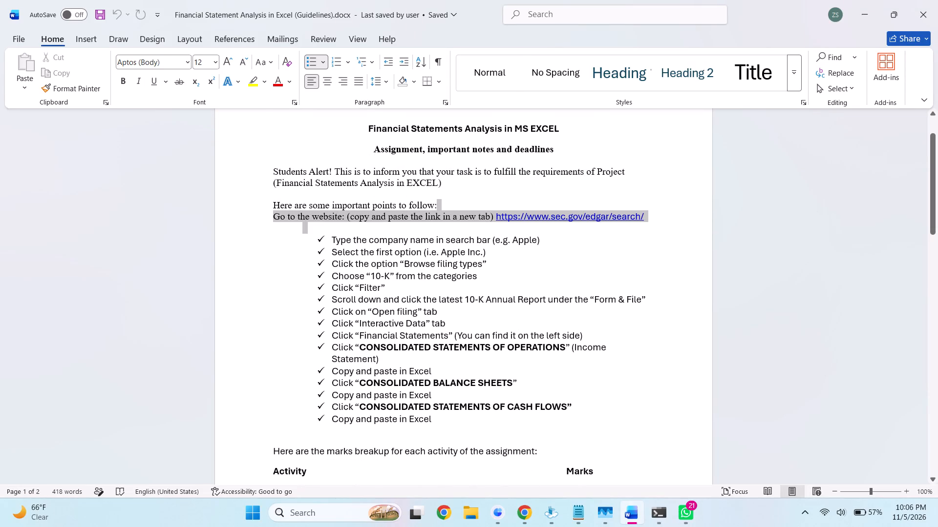
drag(533, 232, 696, 213)
click(696, 213)
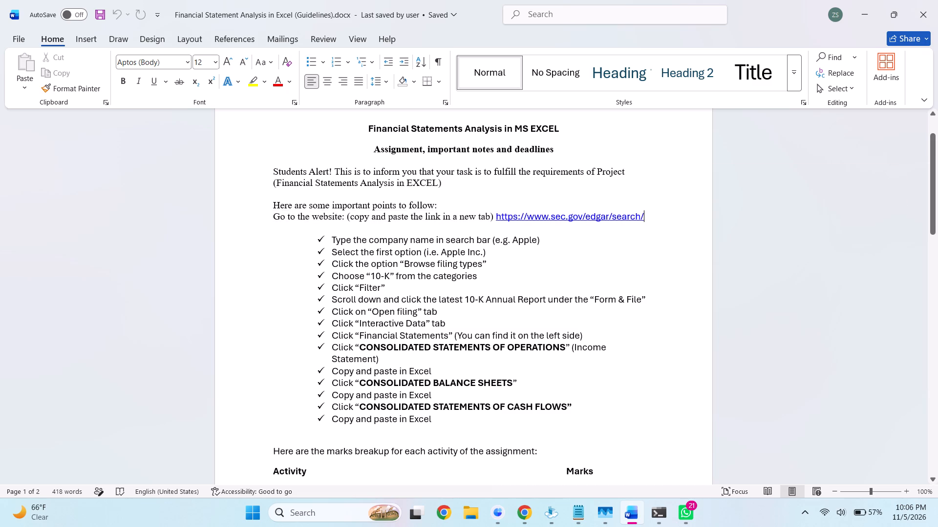
drag(651, 220, 497, 214)
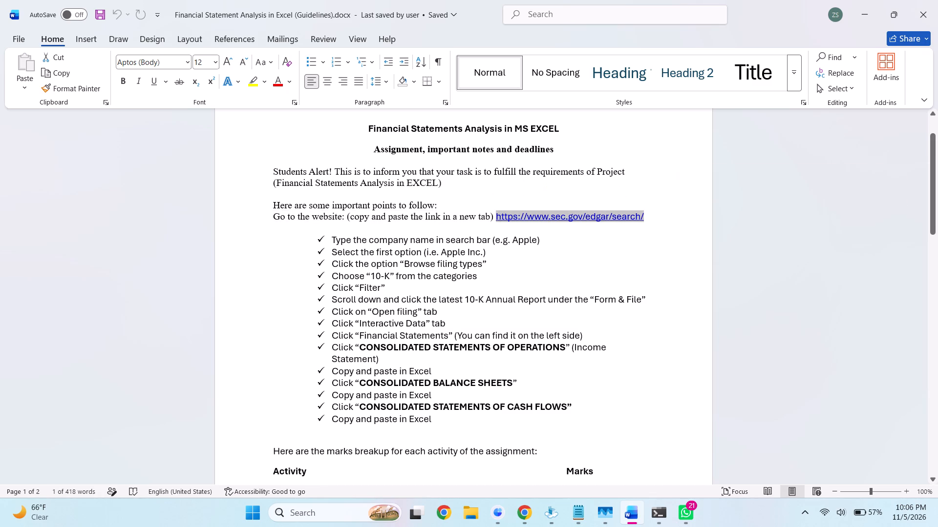
key(ctrl+c)
key(ctrl+c)
key(ctrl+c)
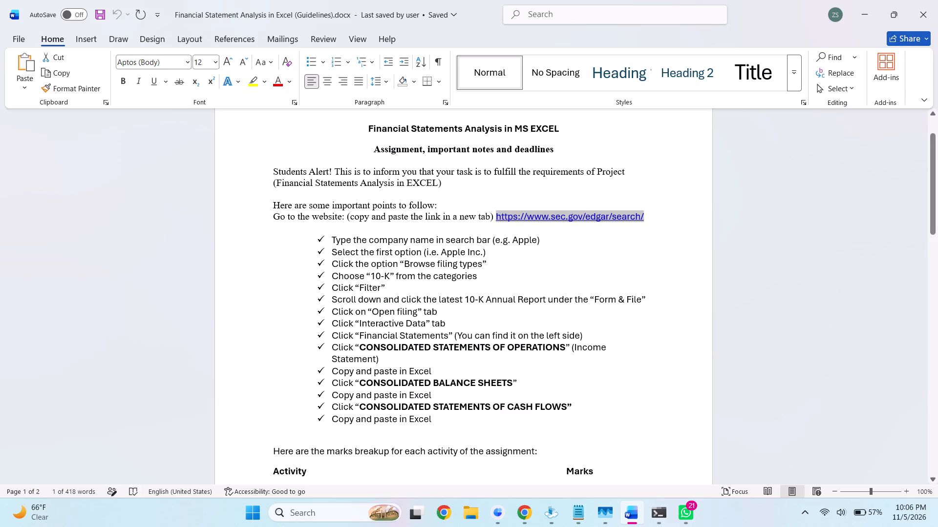
Switch to Google Chrome and look through the available browser profiles.
click(521, 511)
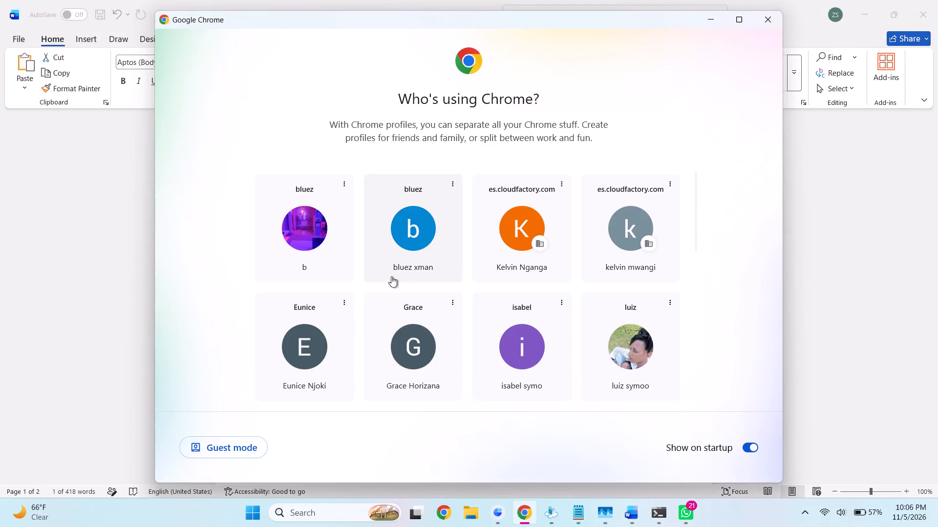
scroll(465, 242, down, 1)
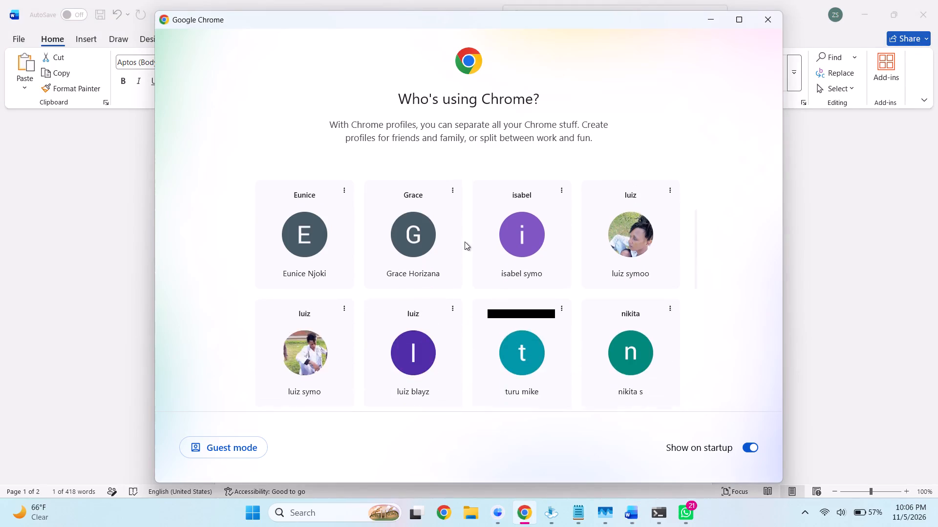
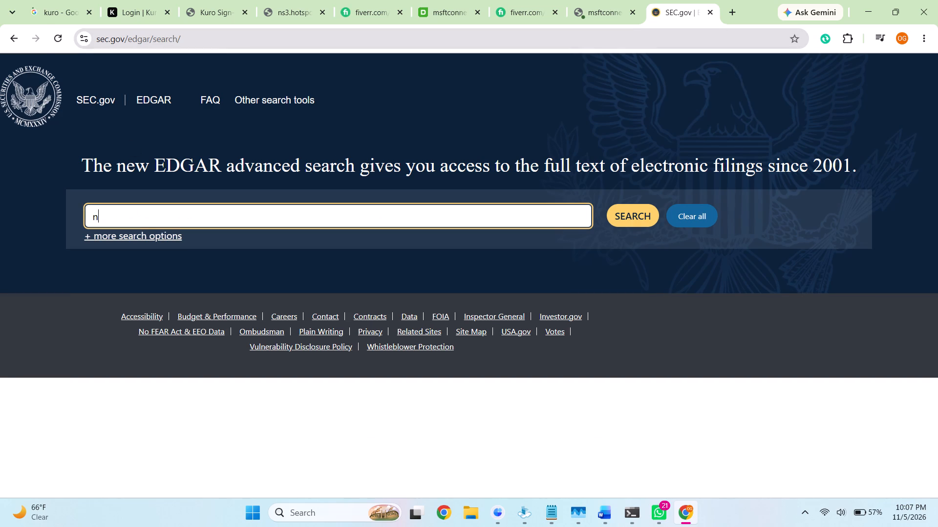
Enter netflix as the company to look up in the EDGAR full-text filing search.
text(et)
text(flix)
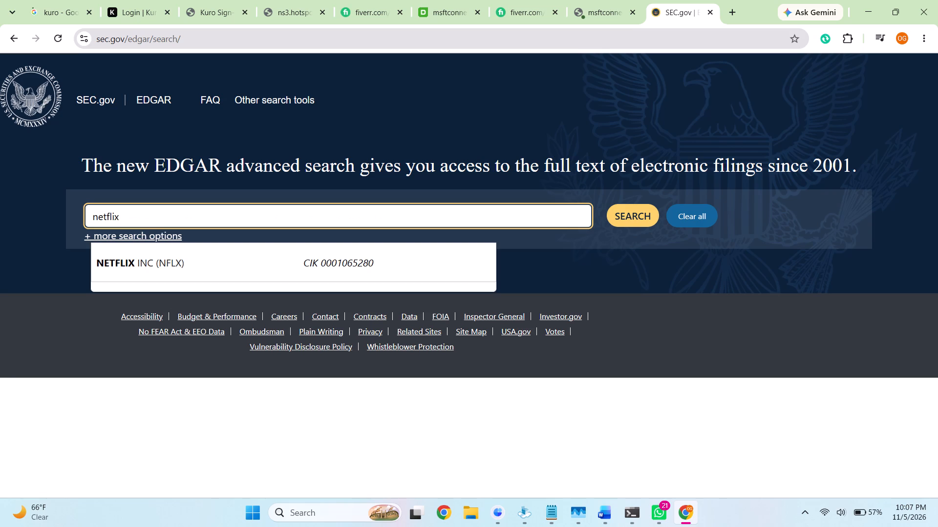
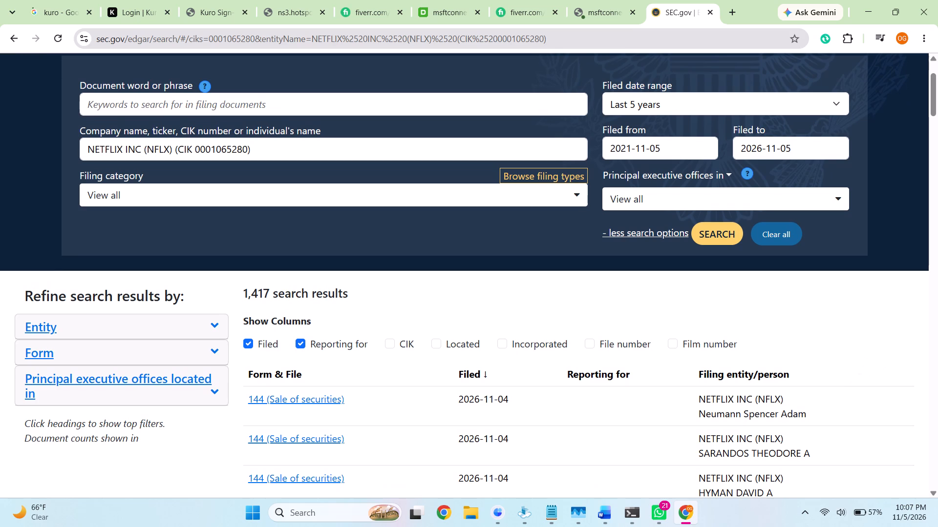
Look through the list of Netflix filings in the EDGAR search results for financial reports.
key(space)
key(space)
key(space)
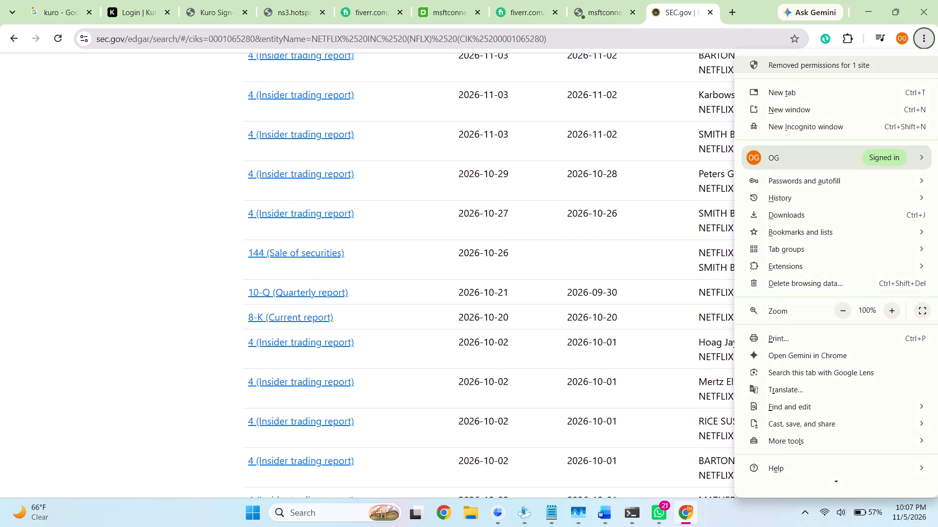
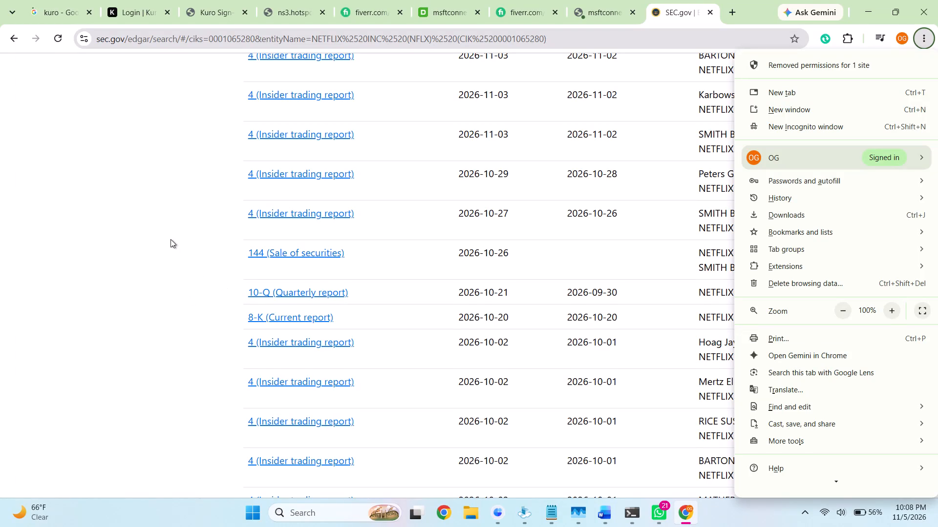
Arrange the EDGAR search results side by side with the Financial Statement Analysis assignment document in Word.
scroll(171, 239, up, 5)
scroll(171, 239, down, 1)
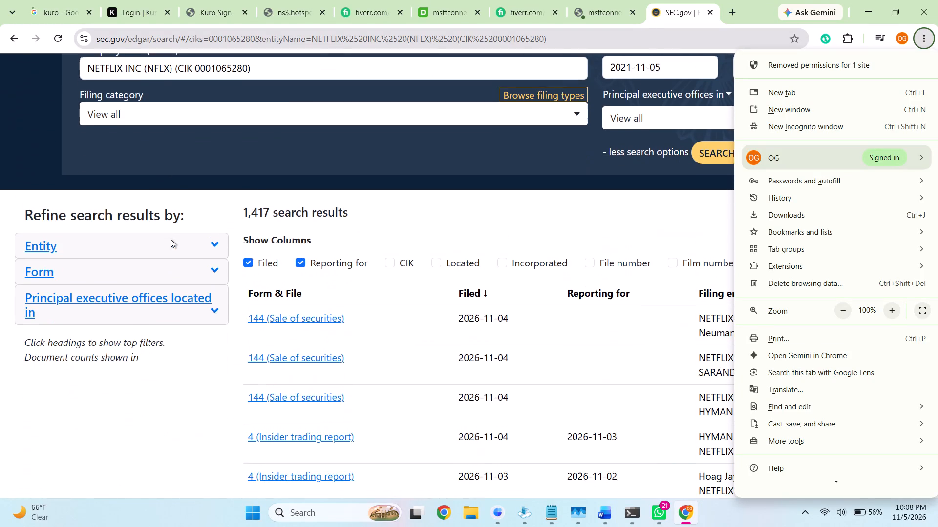
scroll(171, 239, down, 1)
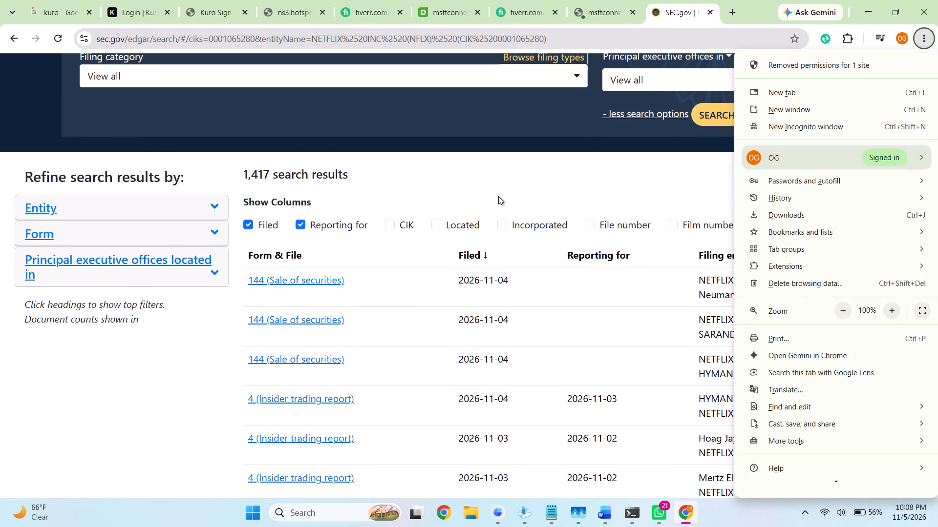
click(479, 176)
key(super+Left)
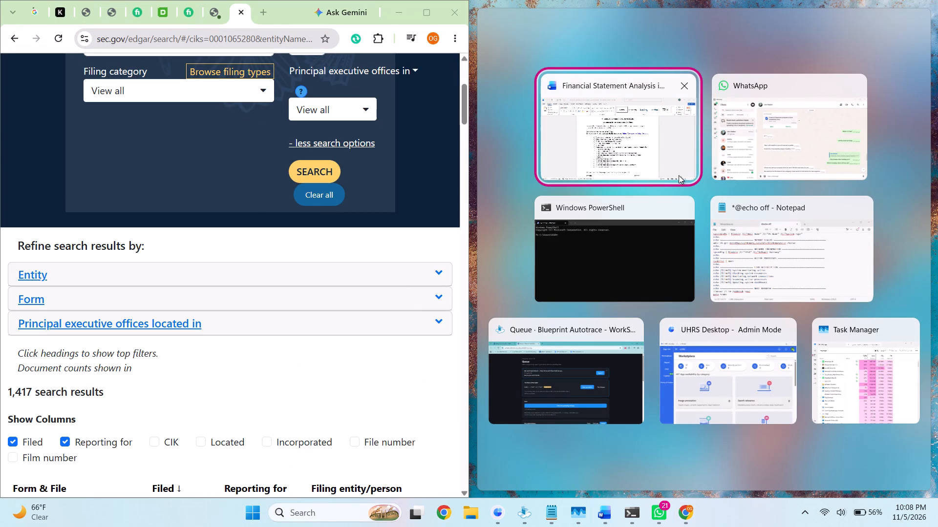
click(642, 143)
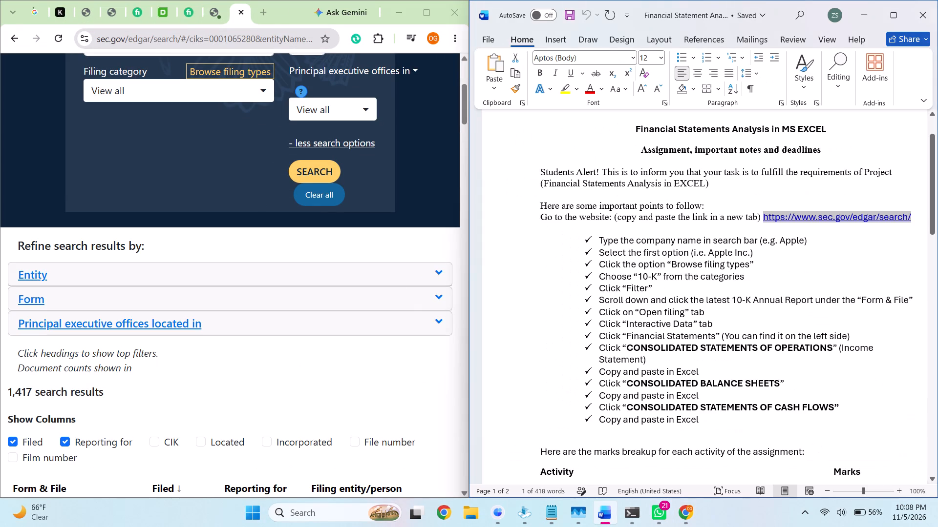
Read the assignment's checklist for finding a company's 10-K filing and copying its financial statements into Excel.
click(597, 239)
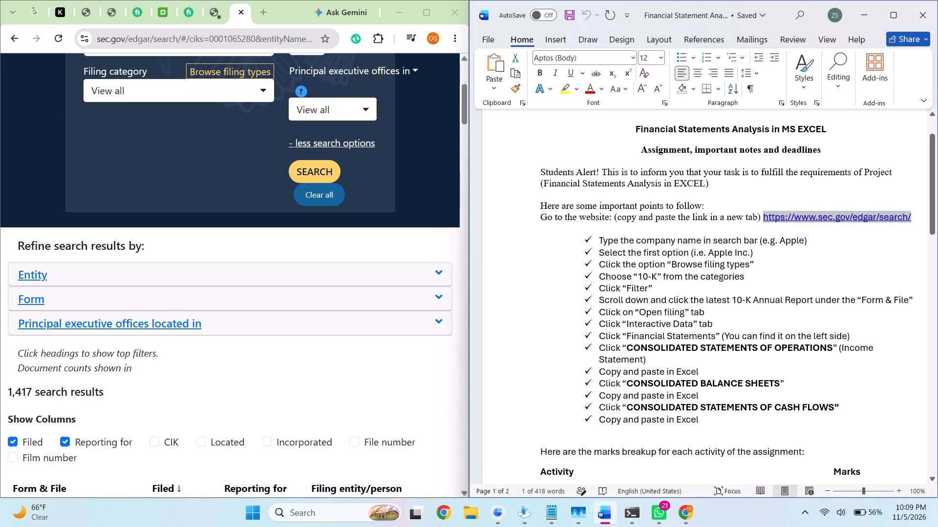
click(597, 239)
click(597, 239)
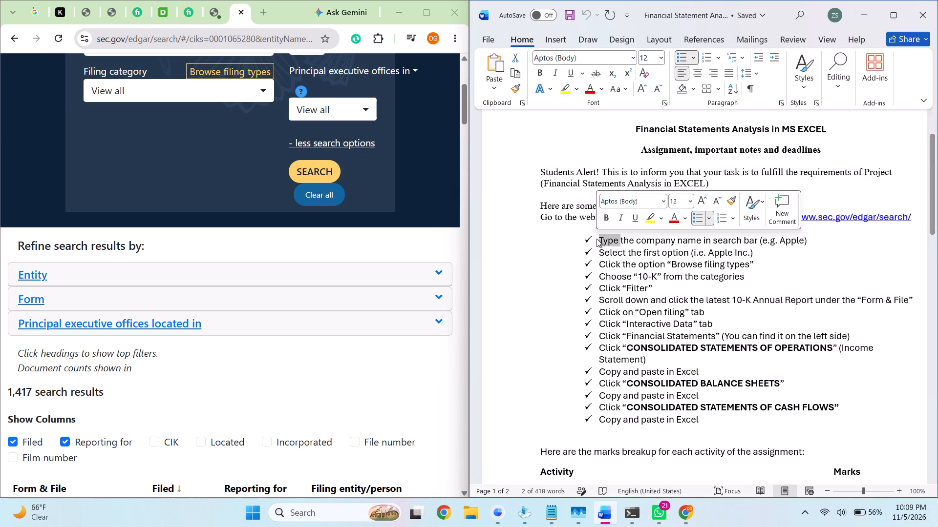
click(639, 258)
scroll(639, 258, down, 1)
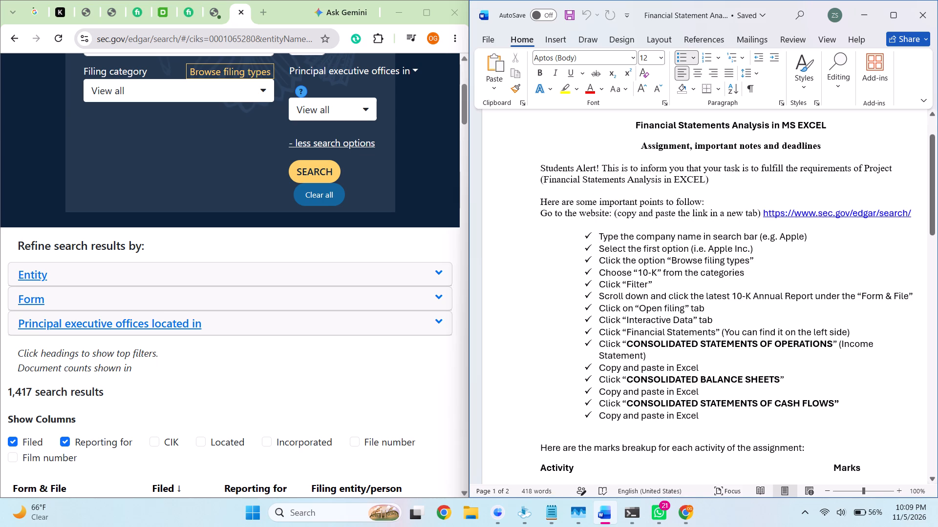
Read the assignment's instructions in the Word document and check them against the filters on the Netflix search form.
scroll(639, 258, down, 1)
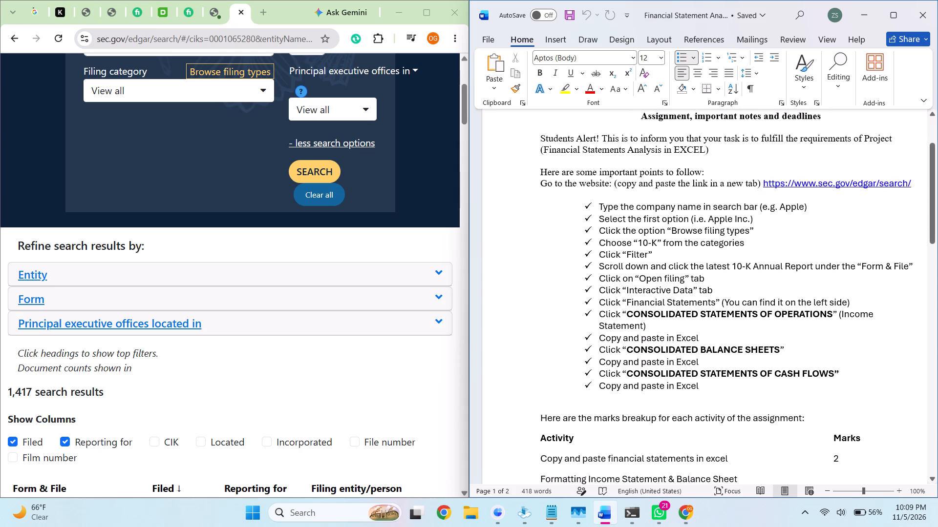
scroll(639, 258, down, 2)
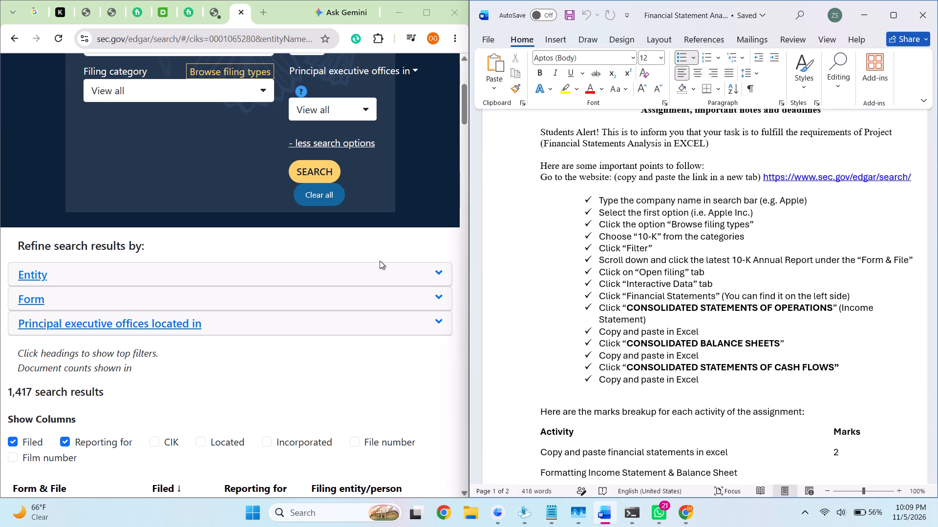
scroll(380, 261, up, 2)
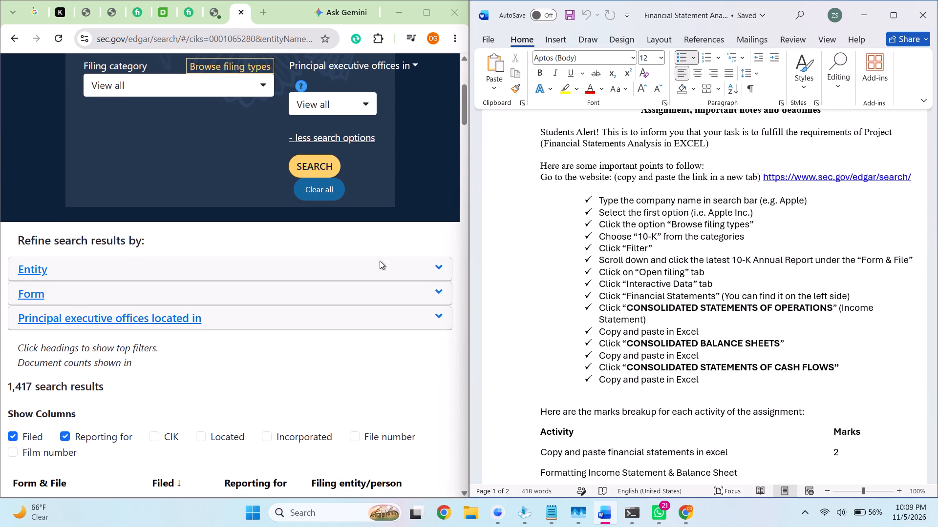
scroll(380, 261, up, 2)
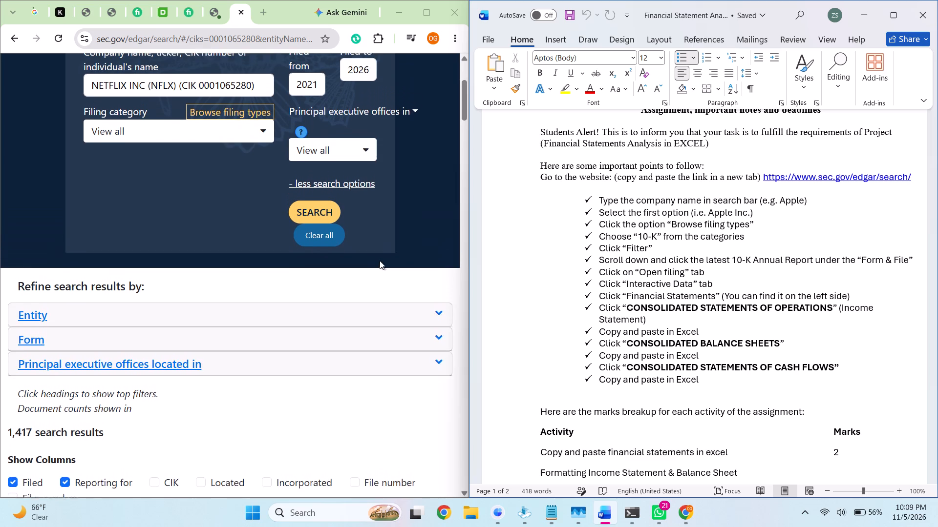
scroll(380, 261, up, 3)
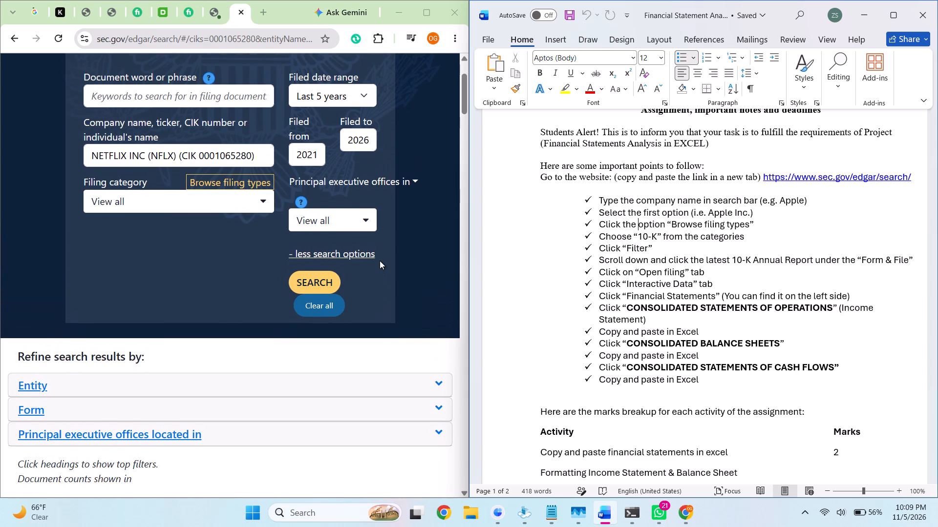
scroll(380, 261, up, 2)
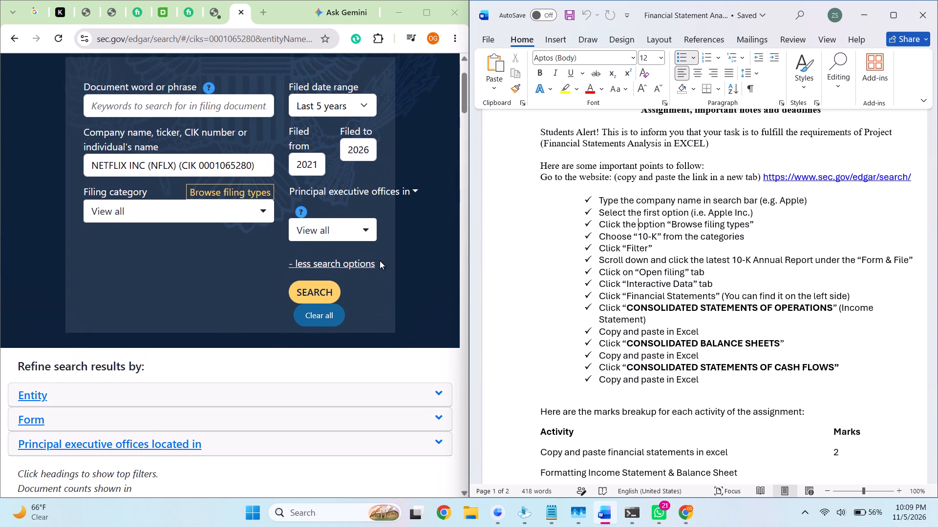
scroll(380, 261, up, 1)
Examine the filing category options on the EDGAR search form for one covering 10-K annual reports.
click(252, 211)
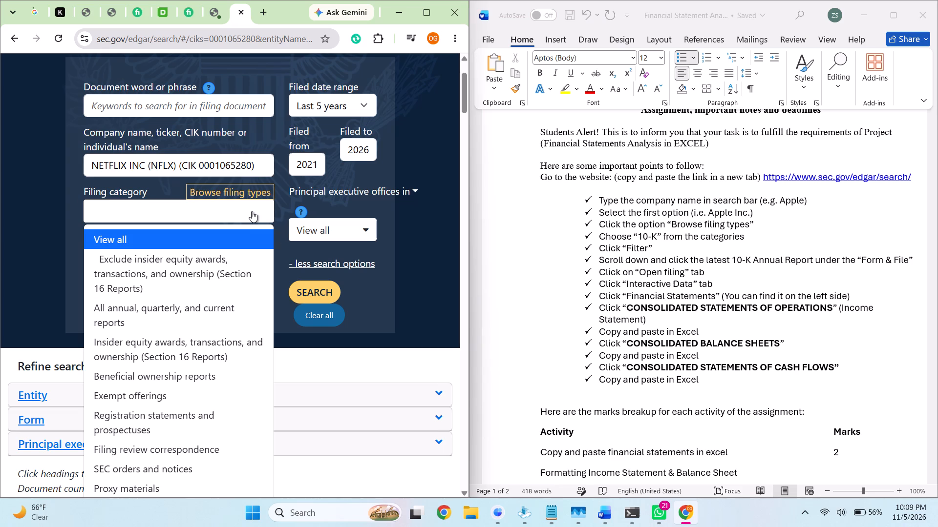
scroll(141, 305, down, 1)
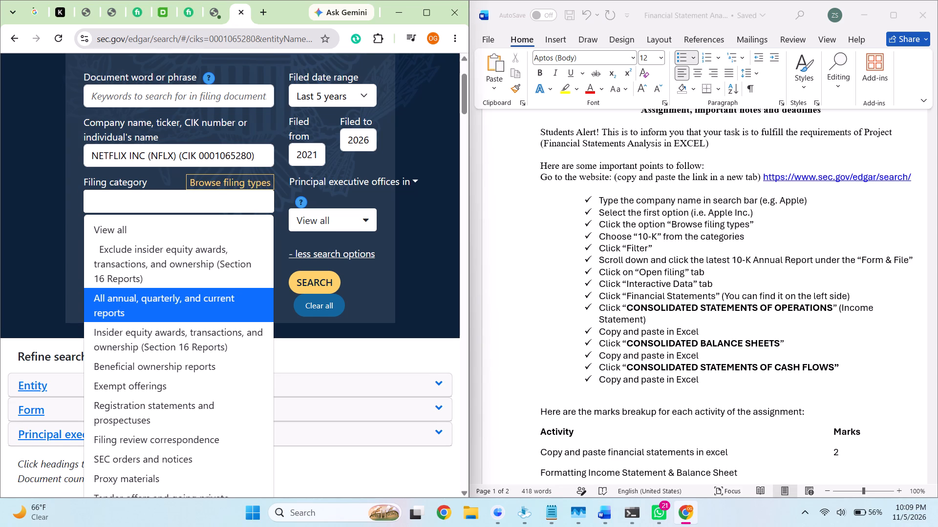
scroll(141, 305, down, 1)
scroll(141, 305, right, 1)
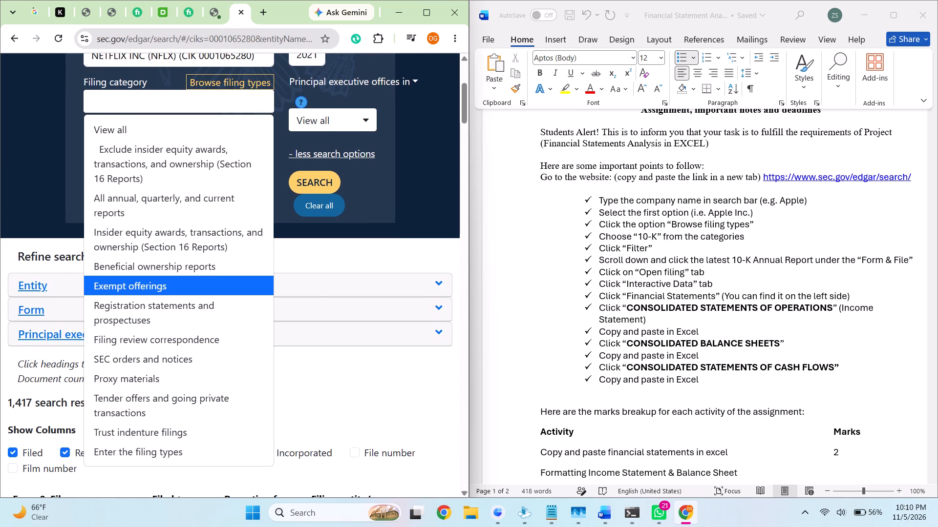
scroll(141, 305, right, 1)
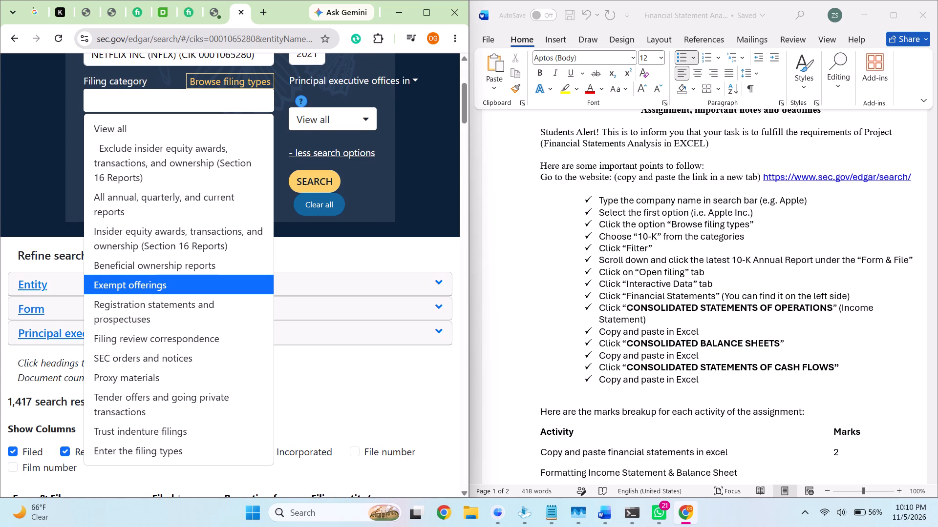
scroll(141, 305, right, 2)
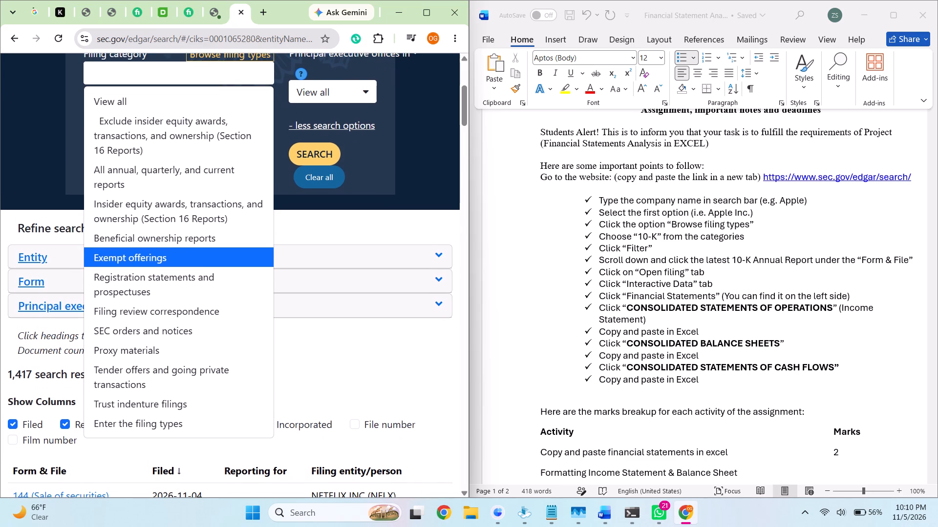
scroll(141, 305, right, 1)
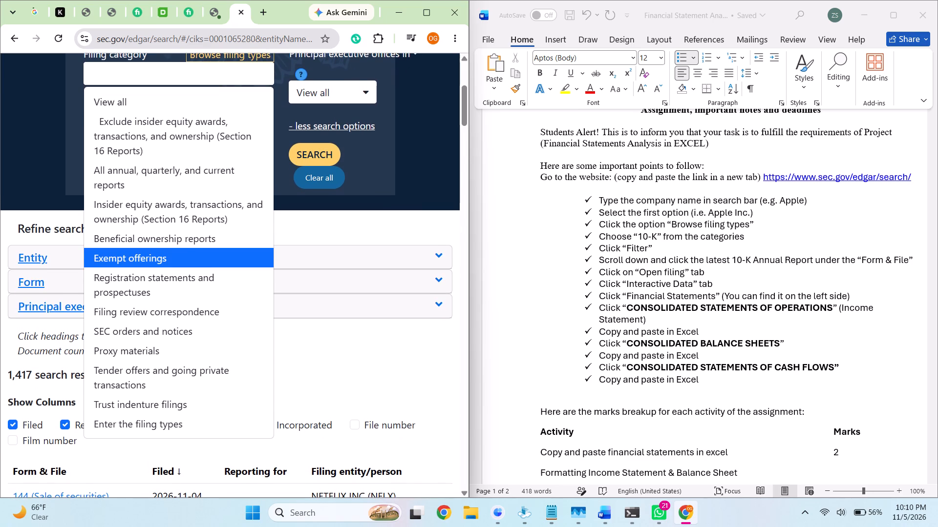
scroll(141, 305, right, 1)
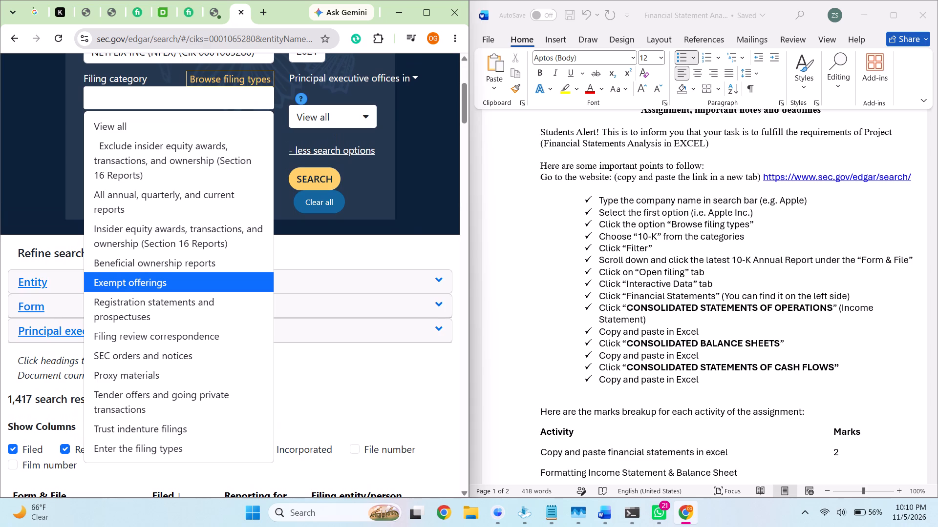
scroll(141, 305, right, 6)
scroll(141, 305, up, 1)
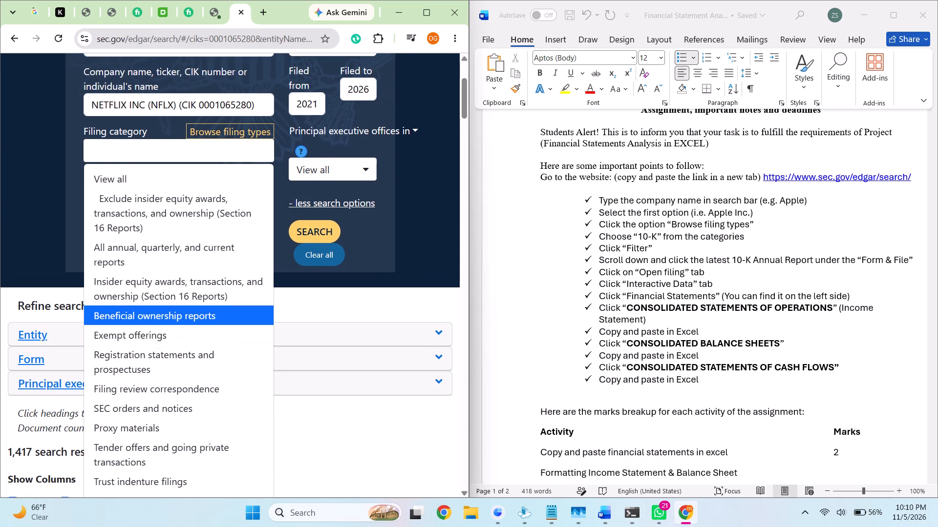
scroll(141, 305, up, 2)
scroll(141, 305, right, 1)
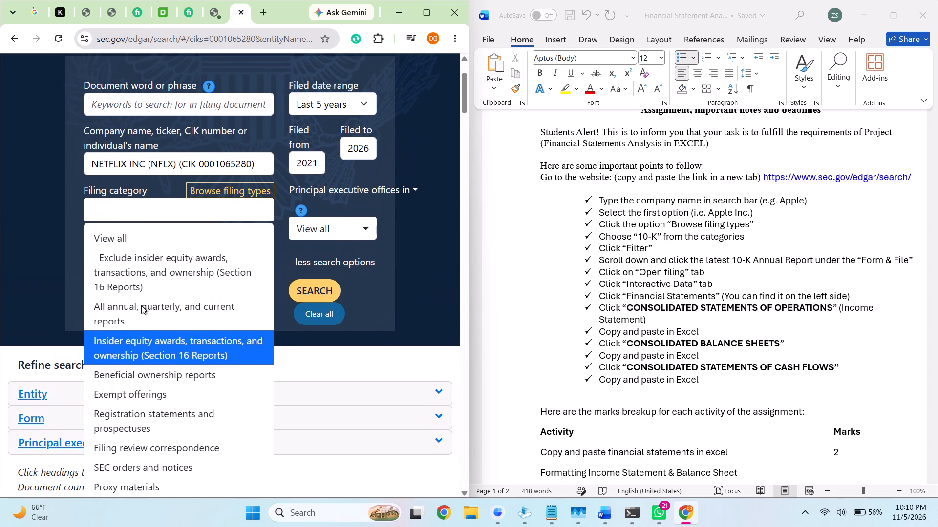
scroll(141, 305, right, 3)
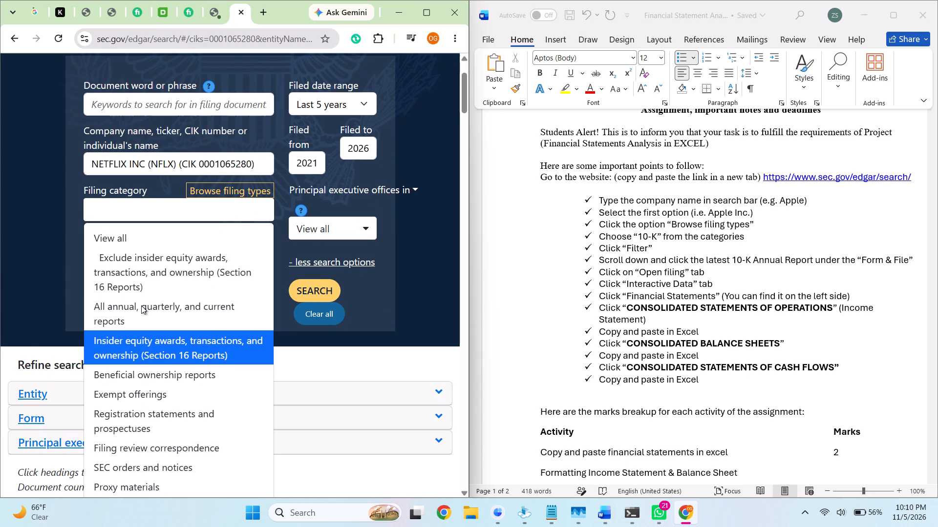
scroll(141, 305, right, 5)
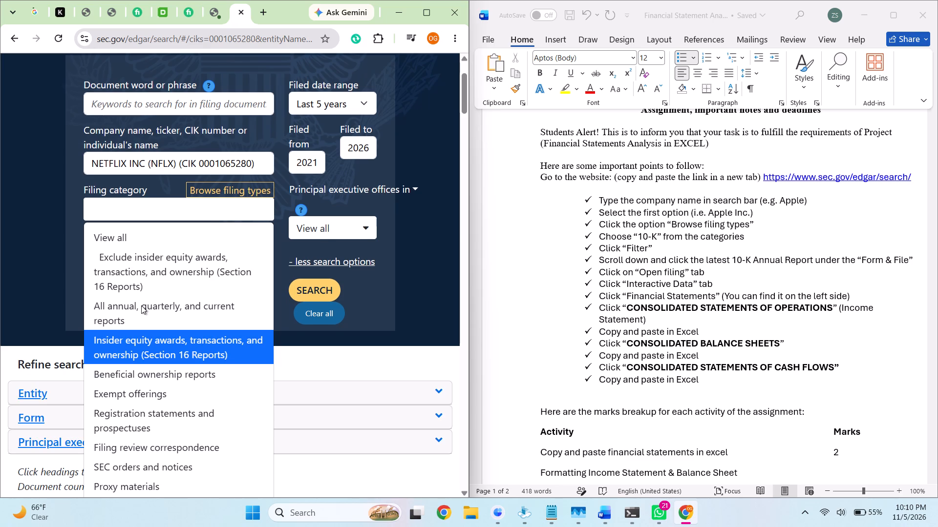
scroll(141, 305, right, 5)
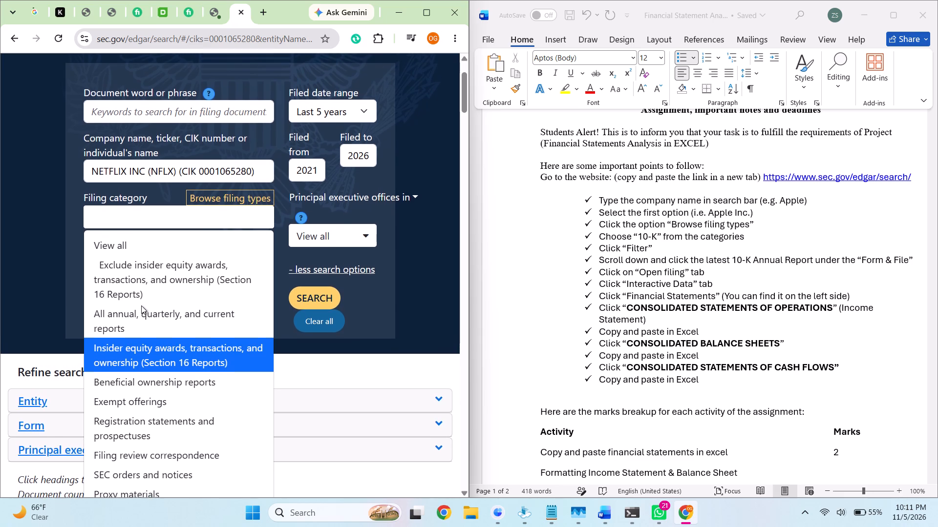
scroll(141, 305, right, 2)
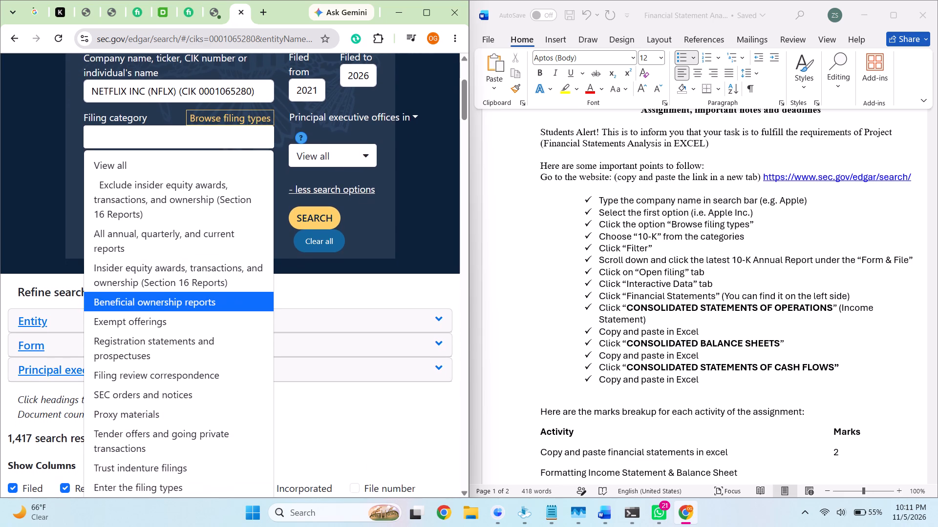
scroll(141, 305, down, 1)
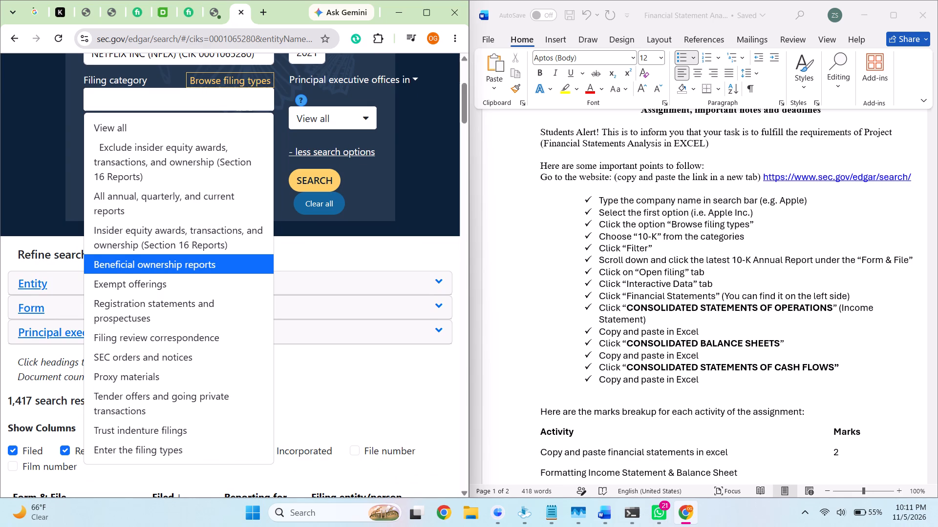
scroll(141, 305, down, 2)
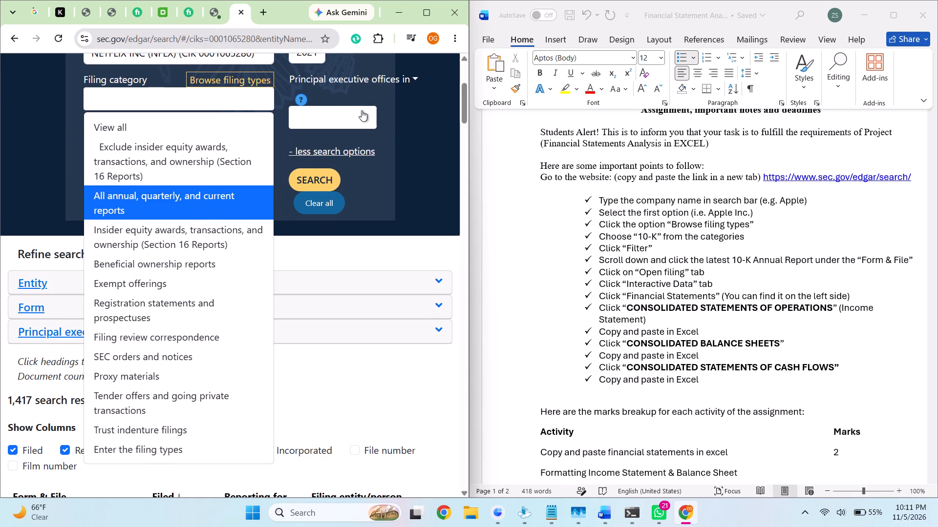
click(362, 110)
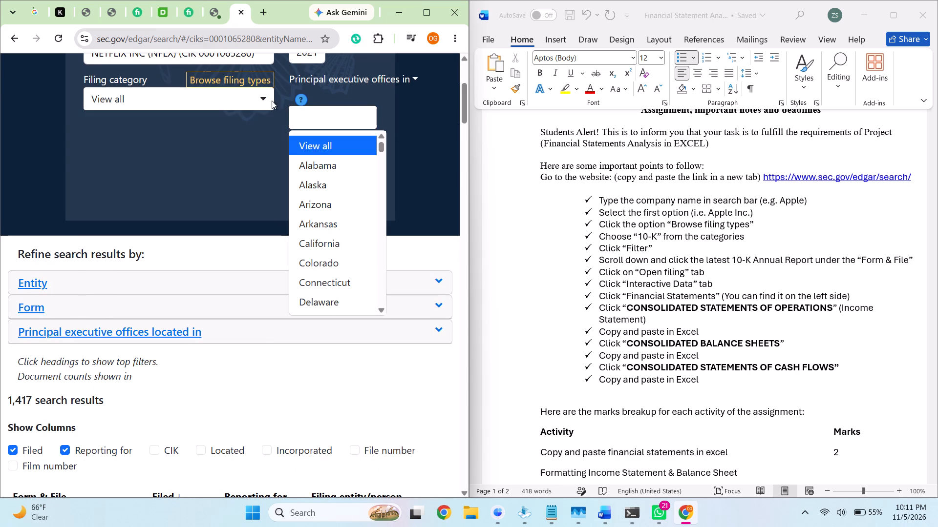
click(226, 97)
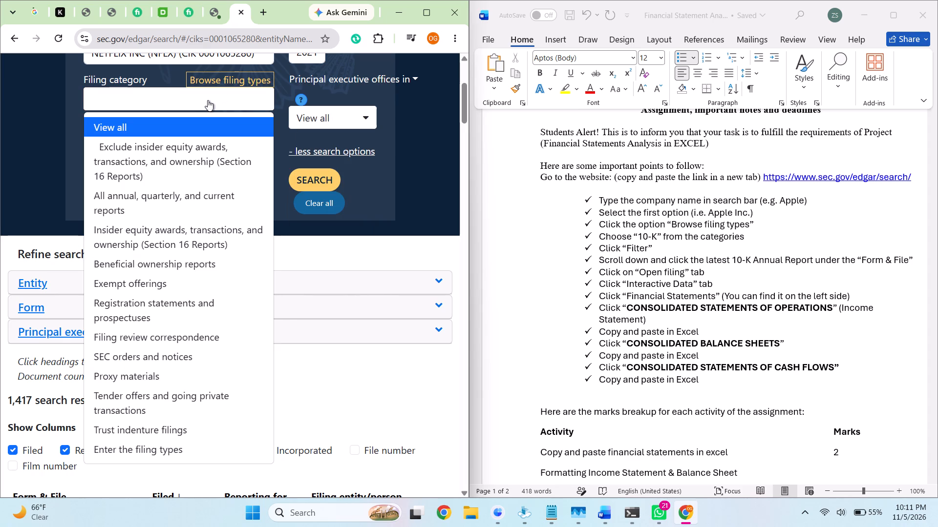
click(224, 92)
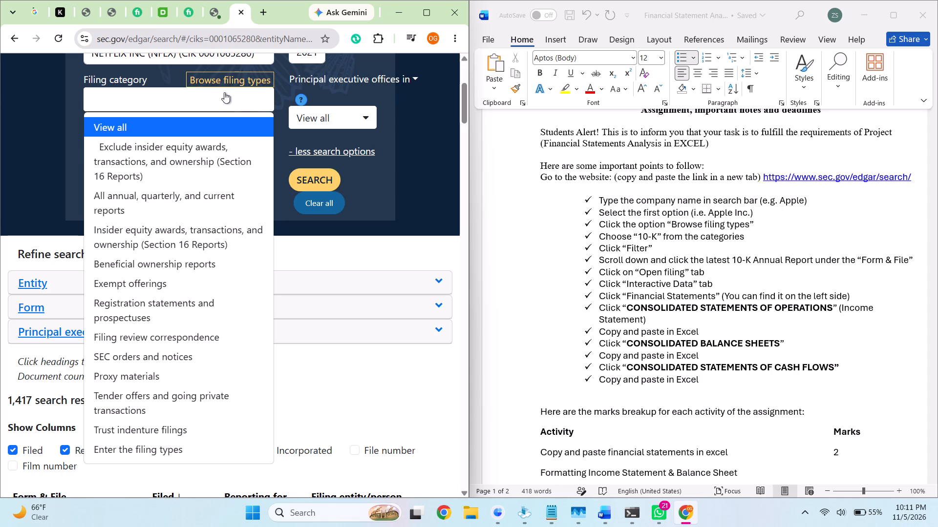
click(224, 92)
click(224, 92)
Filter the Netflix filings to form type 10-K using the filing types browser and decline the feedback survey.
scroll(224, 92, up, 1)
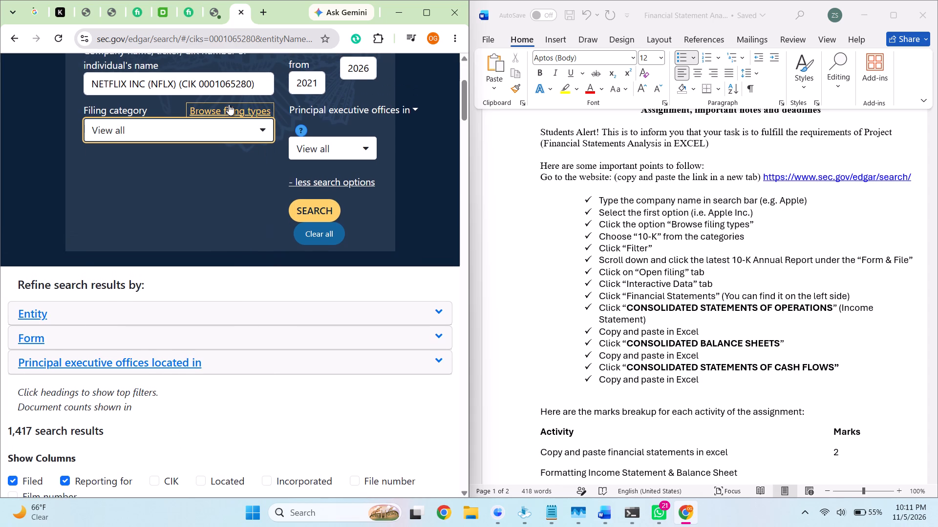
click(229, 104)
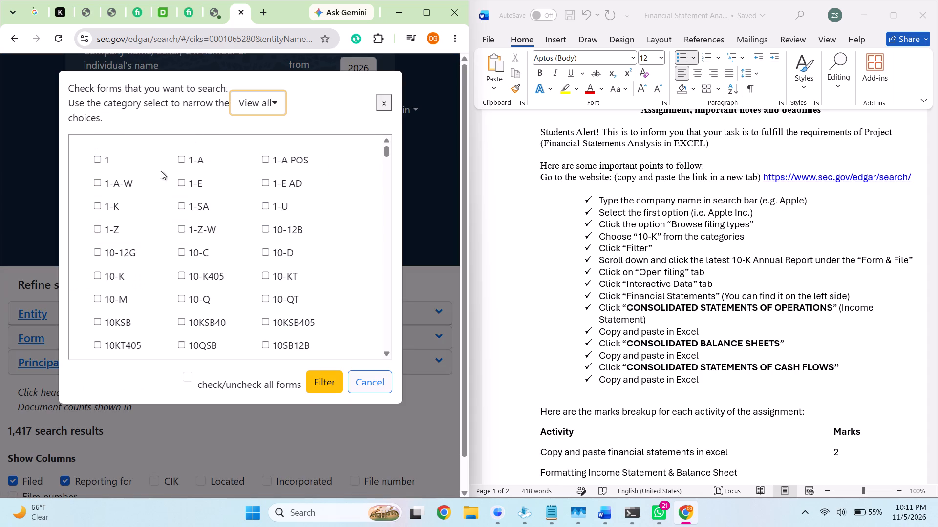
click(98, 276)
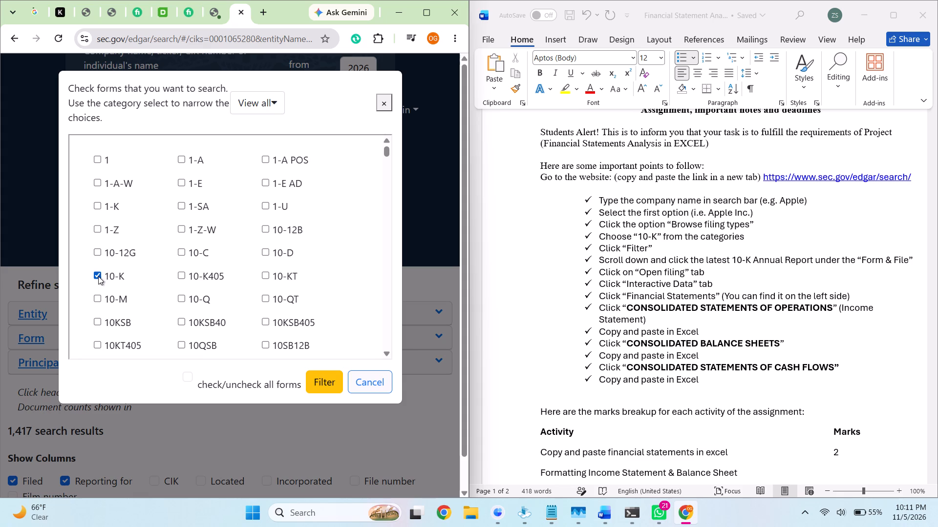
click(326, 384)
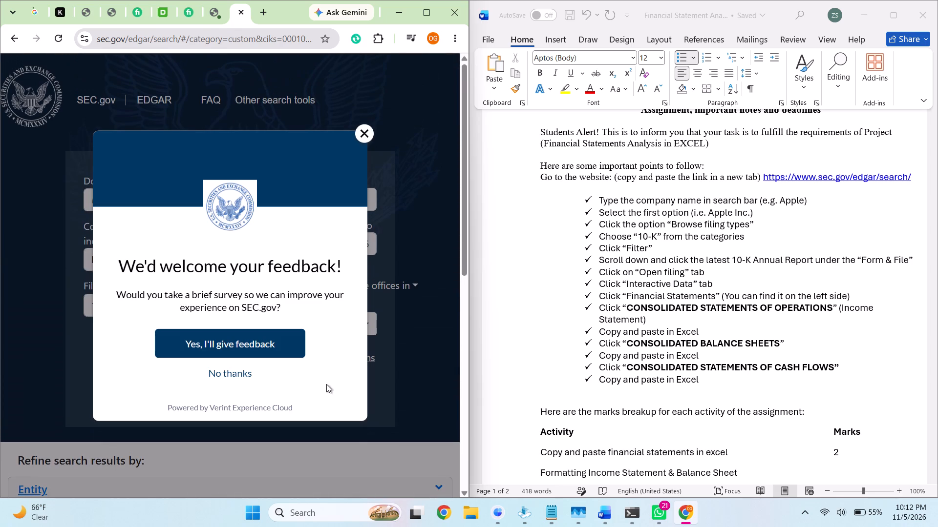
click(241, 380)
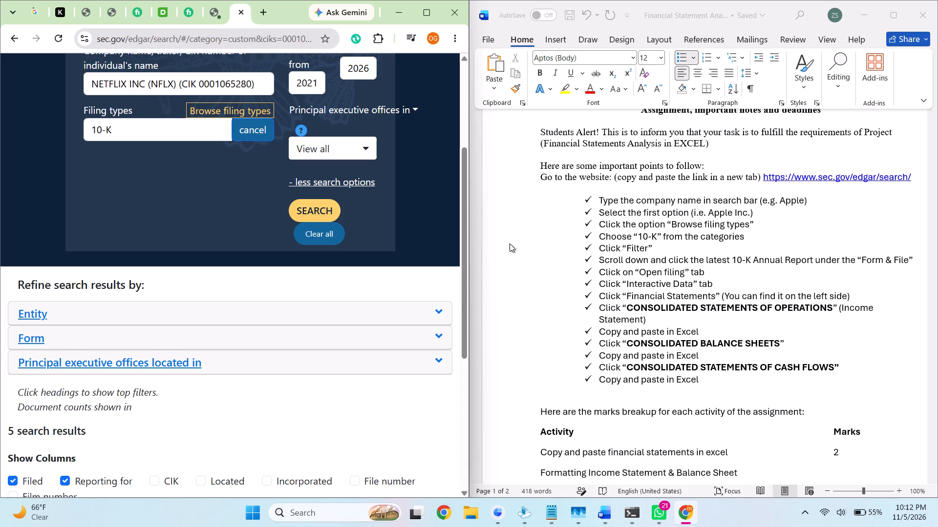
Open the full filing of Netflix's latest 10-K annual report, filed 2026-01-23, from the filtered search results.
scroll(416, 235, up, 1)
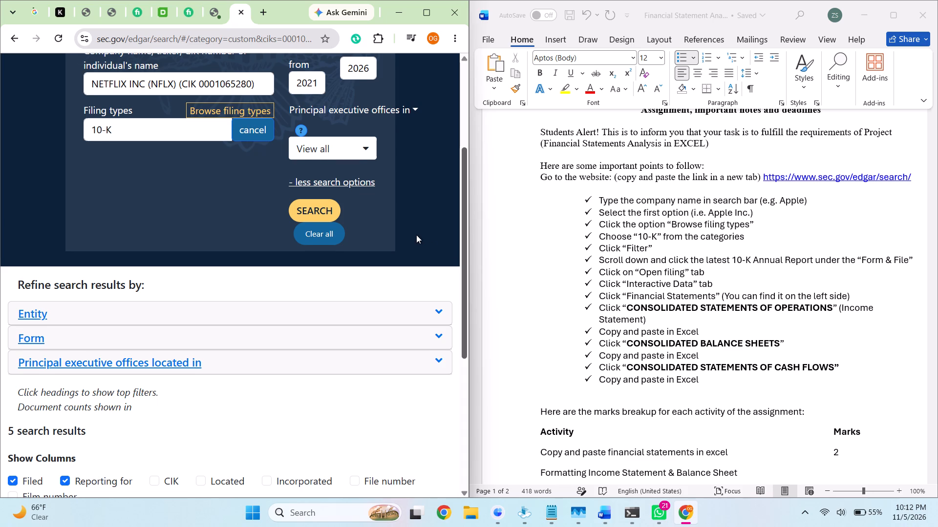
scroll(416, 235, up, 2)
scroll(416, 235, right, 1)
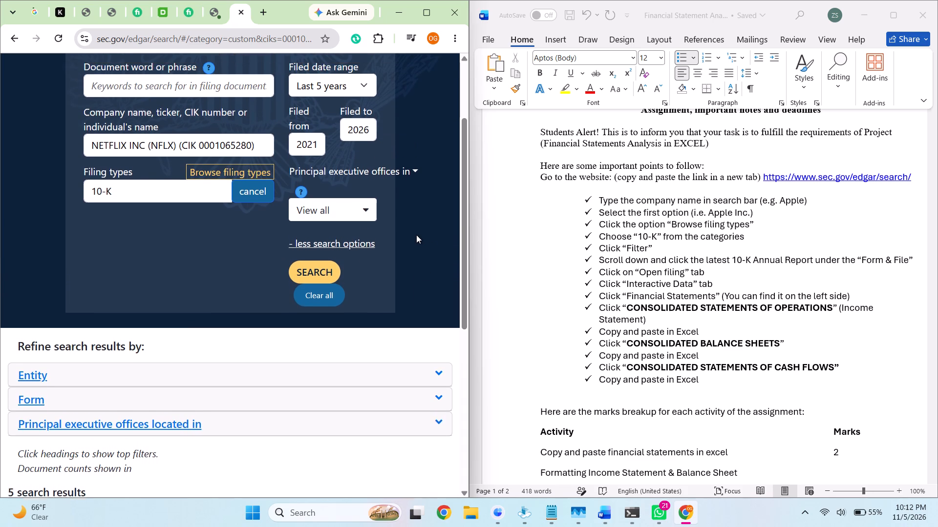
scroll(416, 235, right, 2)
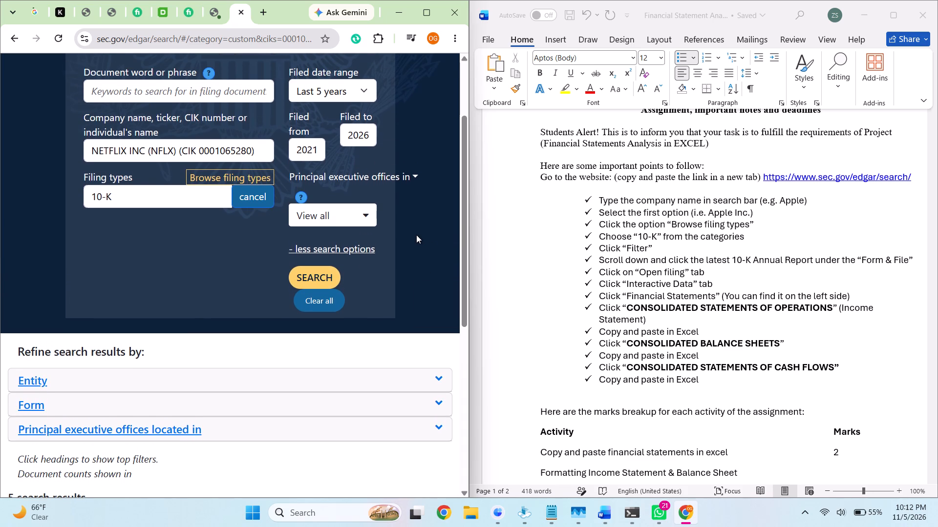
scroll(416, 235, right, 2)
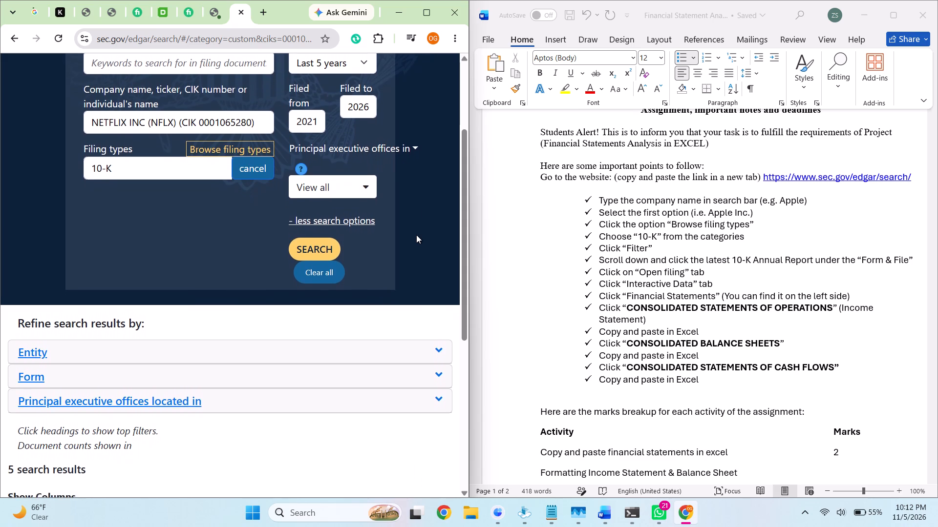
scroll(416, 235, right, 2)
scroll(416, 235, down, 2)
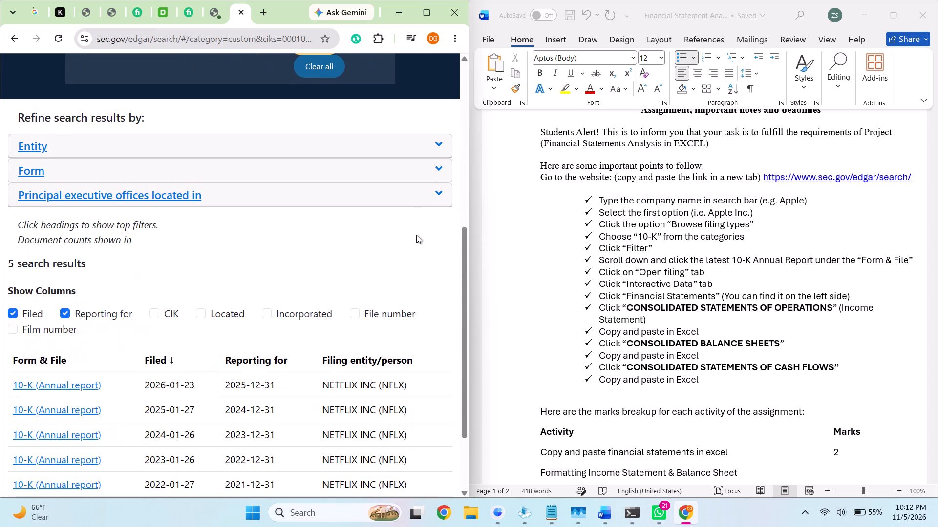
scroll(416, 235, down, 1)
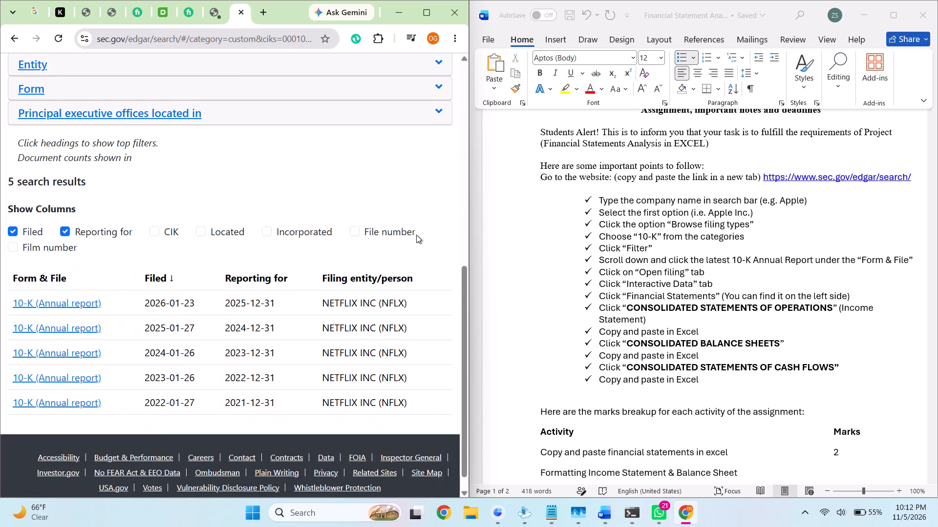
scroll(416, 235, down, 1)
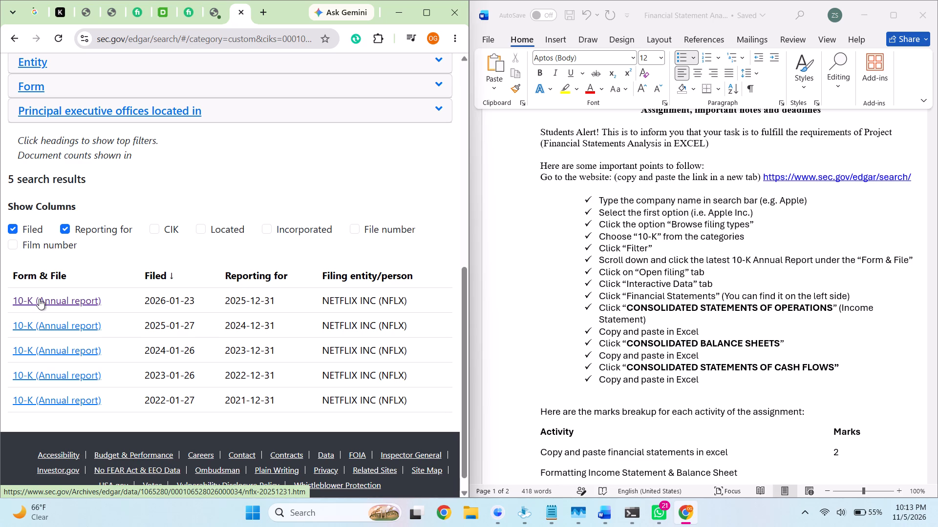
click(39, 299)
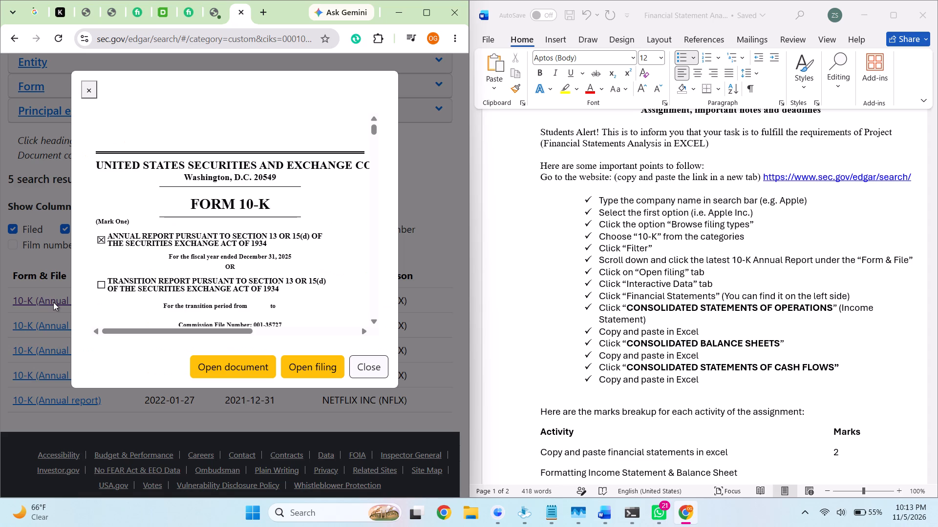
click(328, 369)
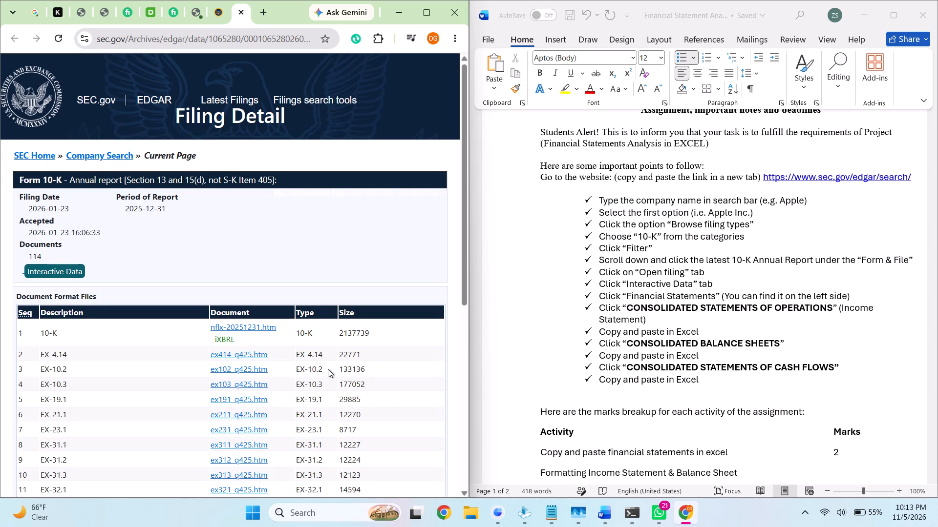
Open the filing's interactive data and display the Consolidated Statements of Operations from its financial statements.
click(37, 267)
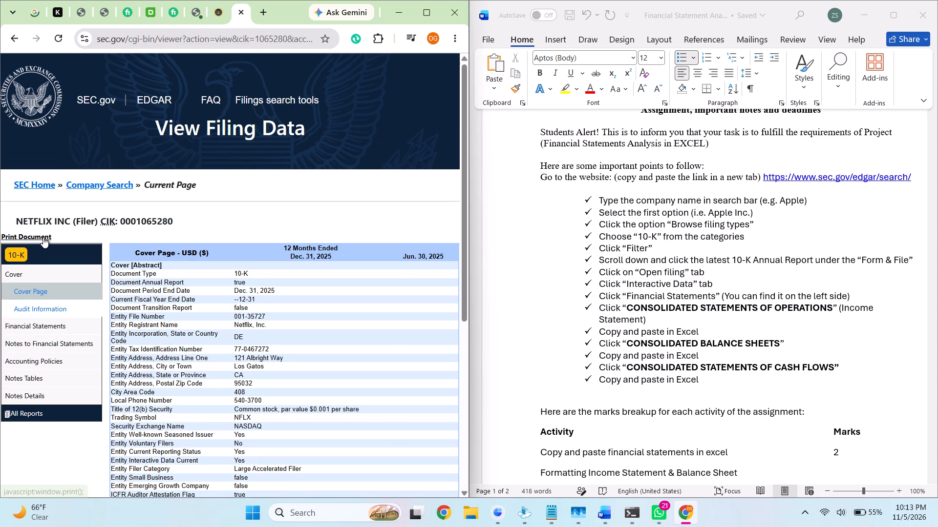
click(34, 321)
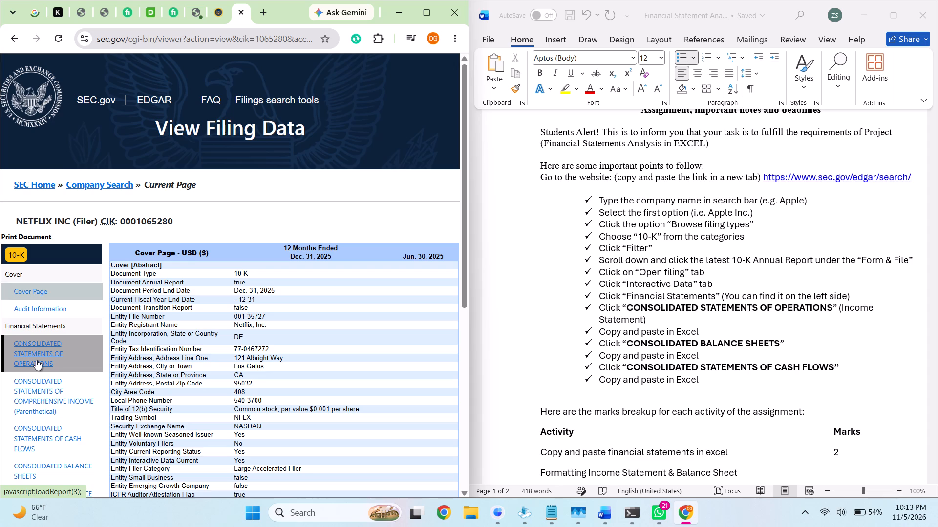
click(36, 360)
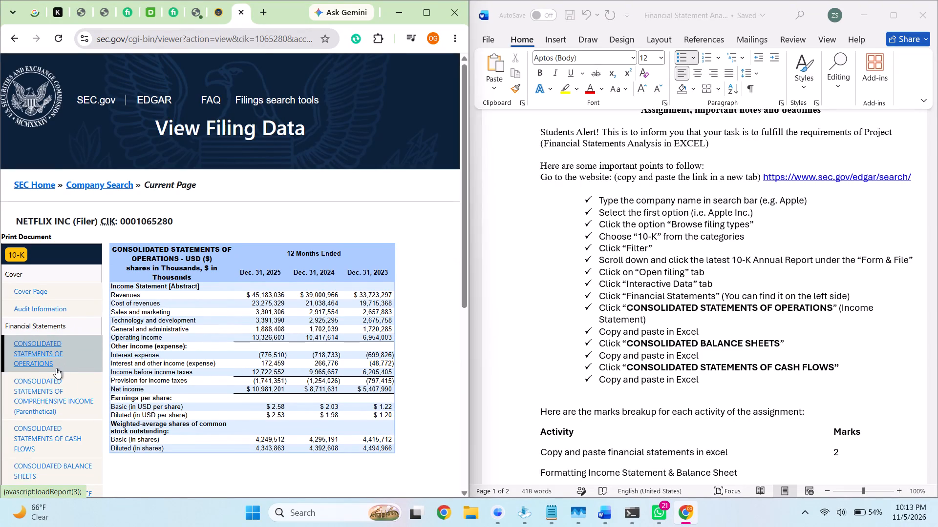
Examine the Consolidated Statements of Operations and the list of other financial statements for those the assignment requires.
scroll(31, 359, down, 1)
scroll(31, 359, right, 1)
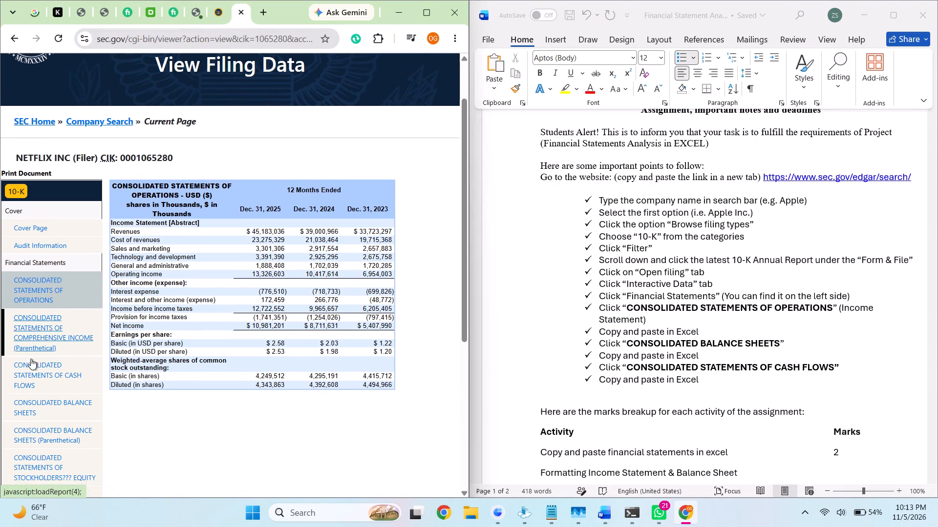
scroll(31, 359, right, 1)
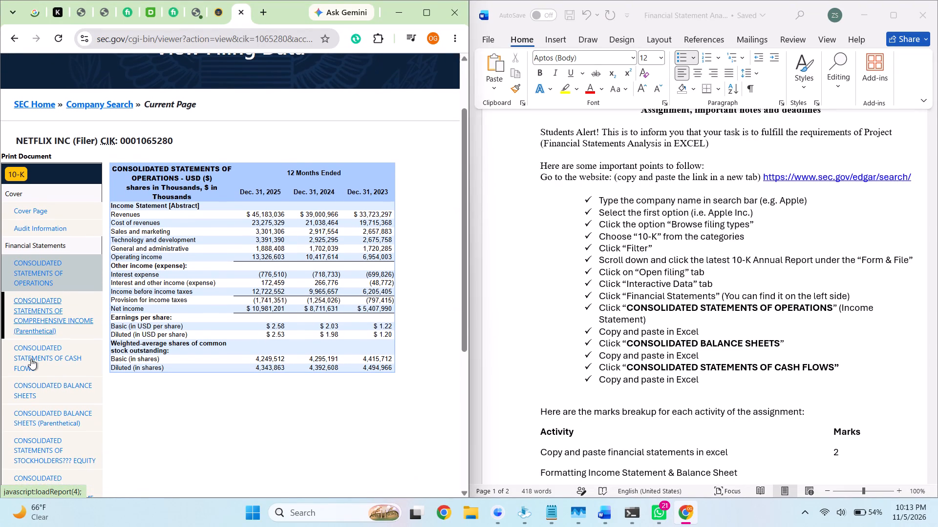
scroll(31, 359, right, 1)
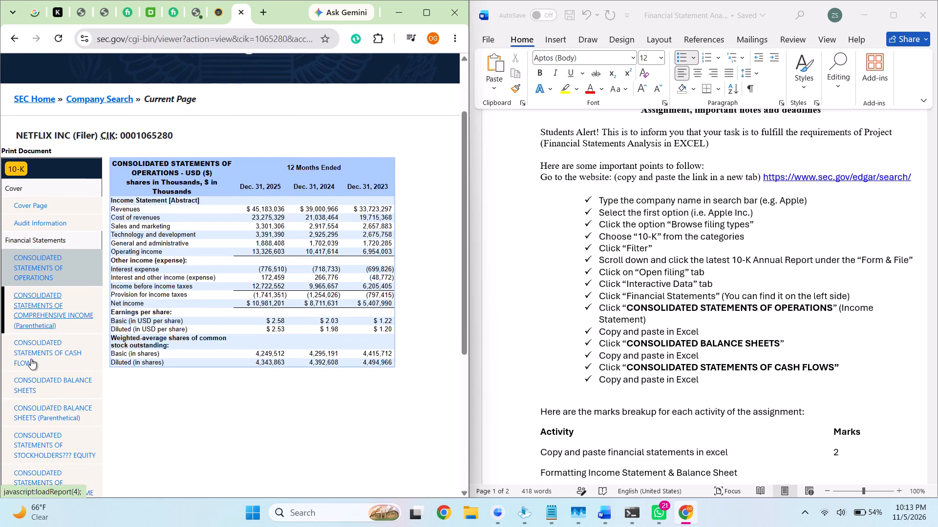
scroll(31, 359, right, 1)
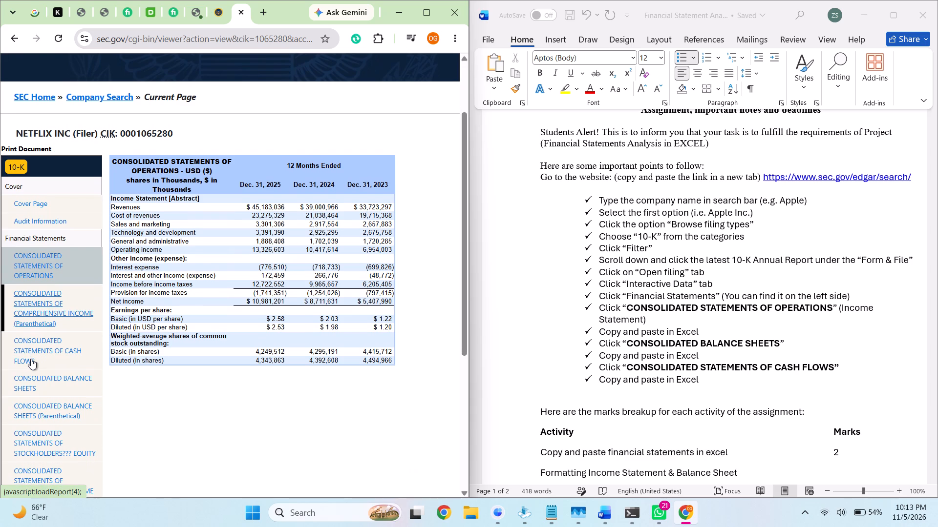
scroll(31, 359, right, 1)
scroll(31, 359, down, 1)
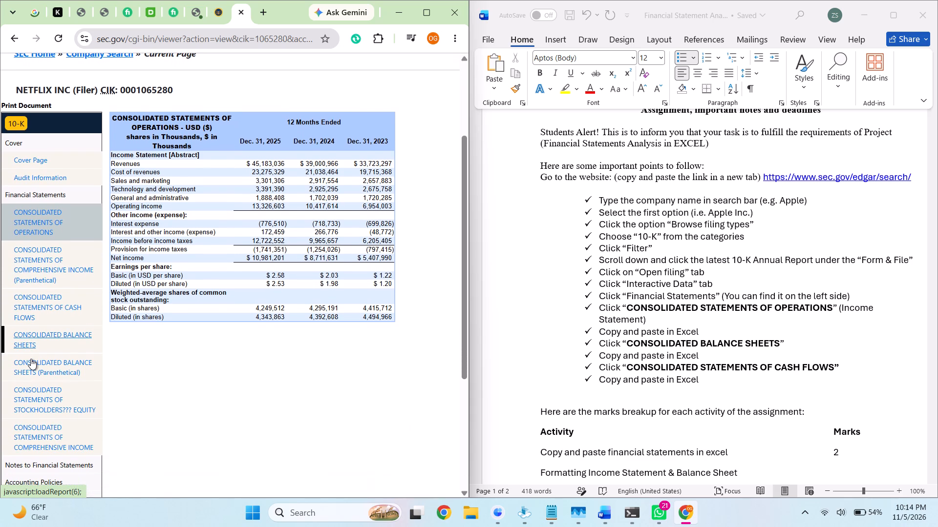
scroll(31, 359, down, 2)
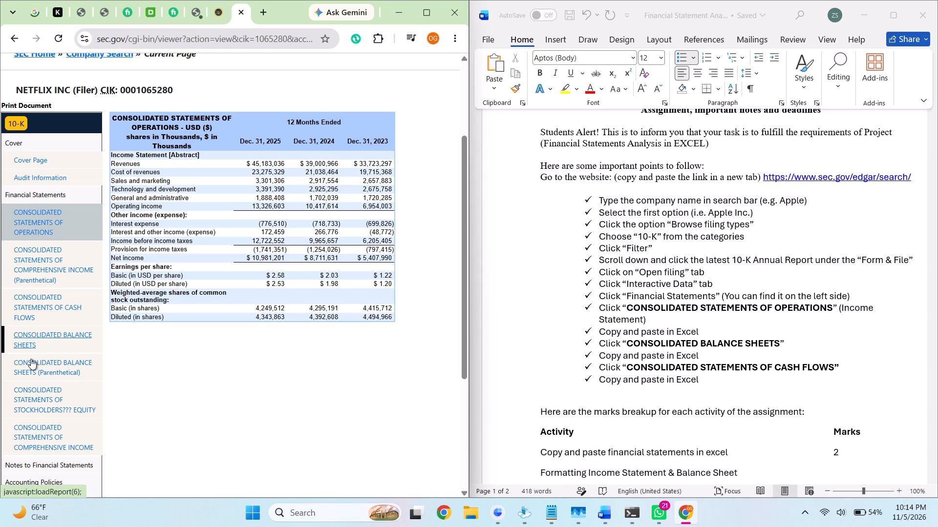
scroll(31, 359, down, 1)
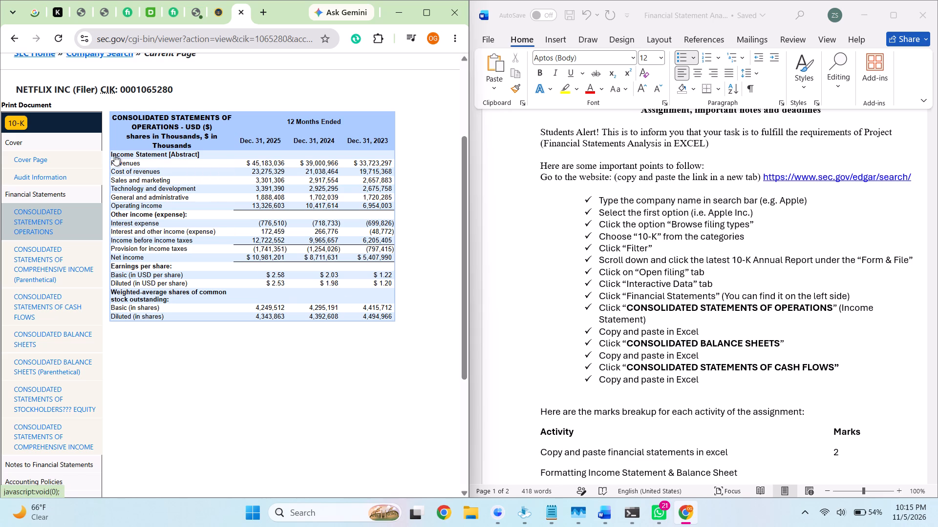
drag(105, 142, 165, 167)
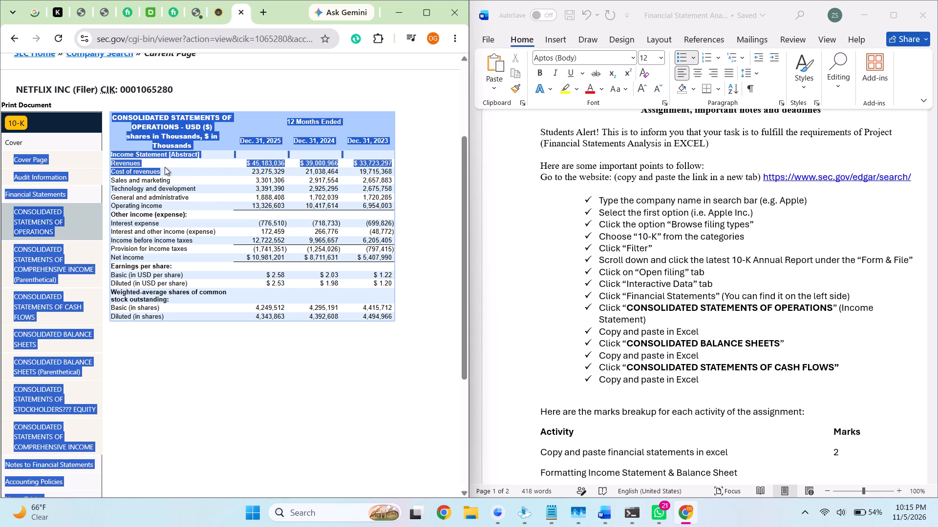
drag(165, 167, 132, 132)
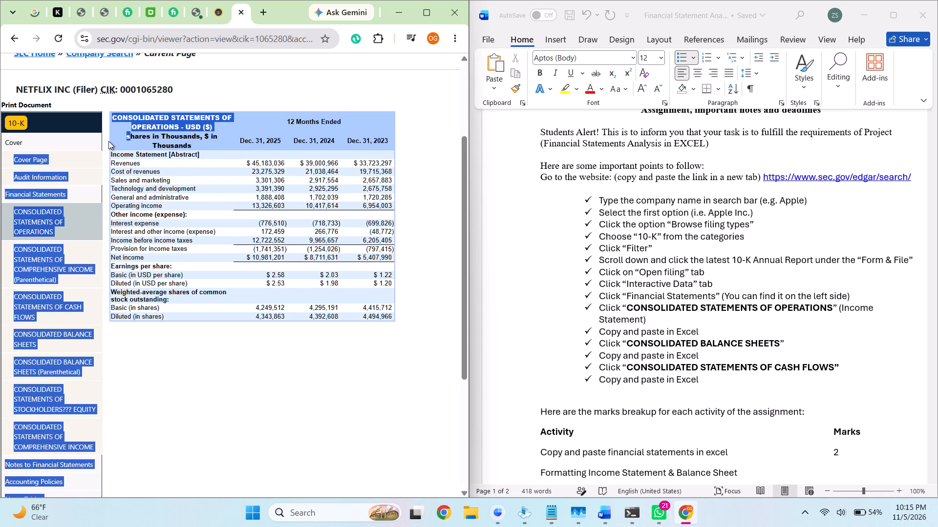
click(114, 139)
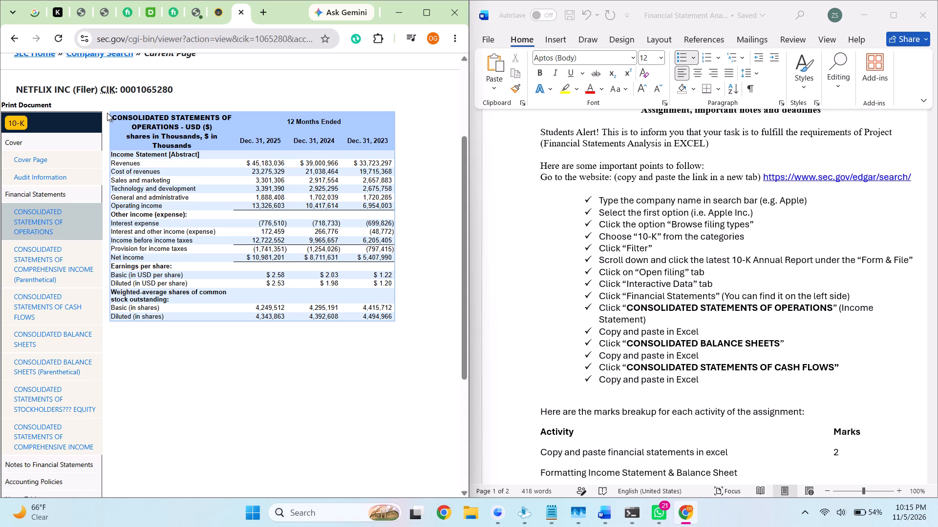
Read the marks breakup in the Word assignment, including the formatting and financial ratio requirements.
scroll(598, 252, down, 1)
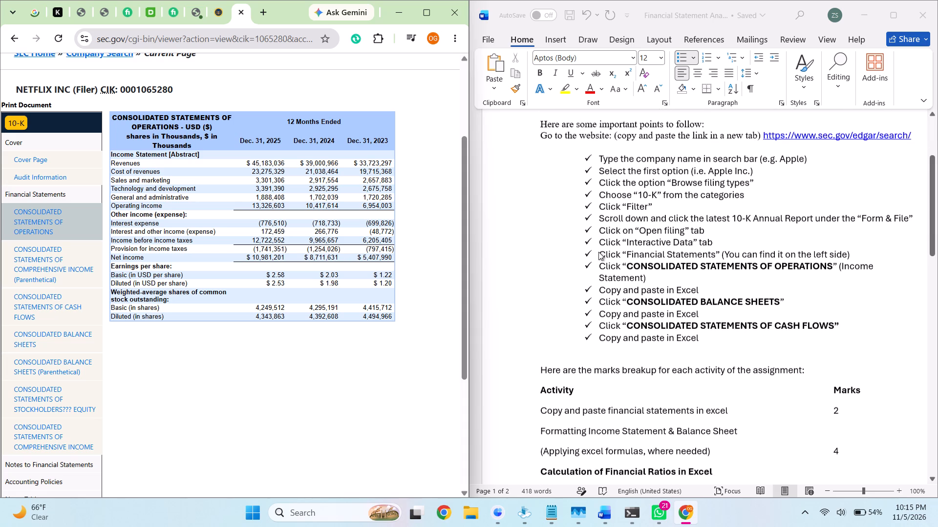
scroll(598, 252, down, 3)
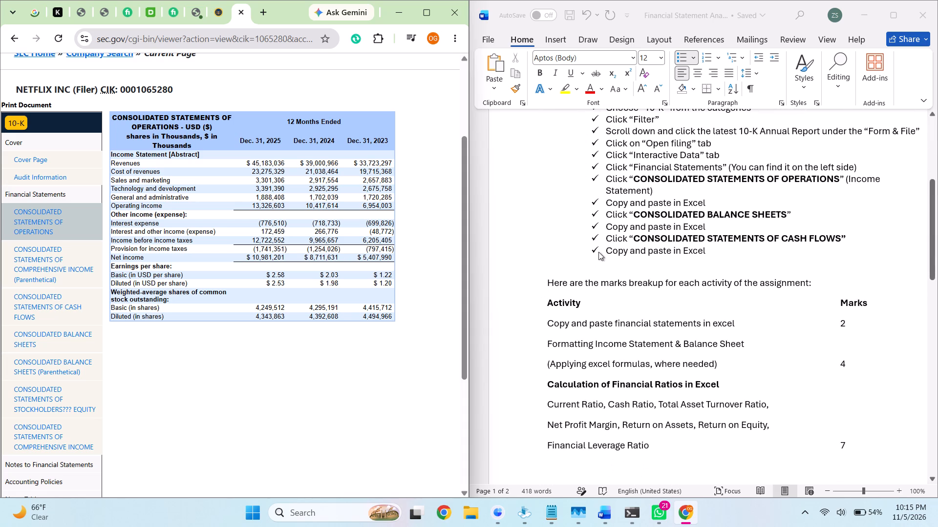
scroll(598, 252, down, 1)
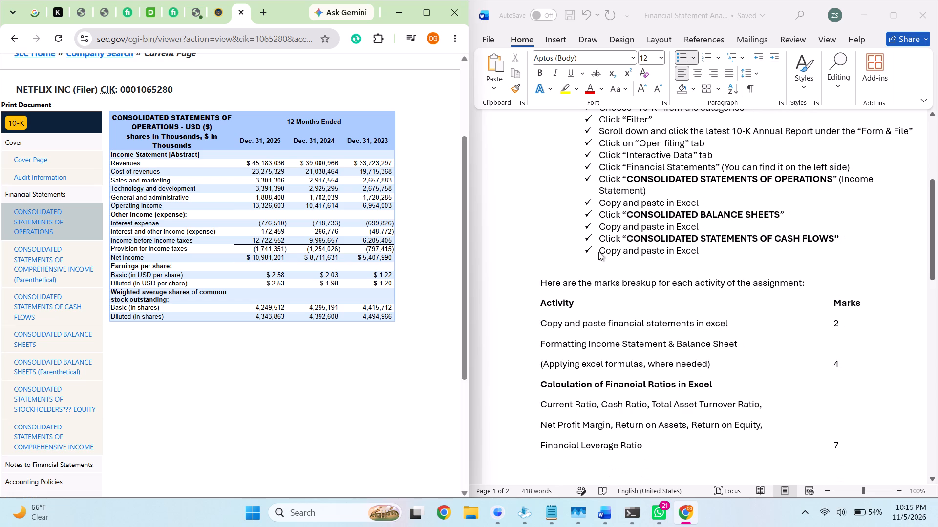
Review the Word assignment's copy-and-paste instructions for the three statements and the marks breakup for copying, formatting and financial ratios.
scroll(598, 252, down, 1)
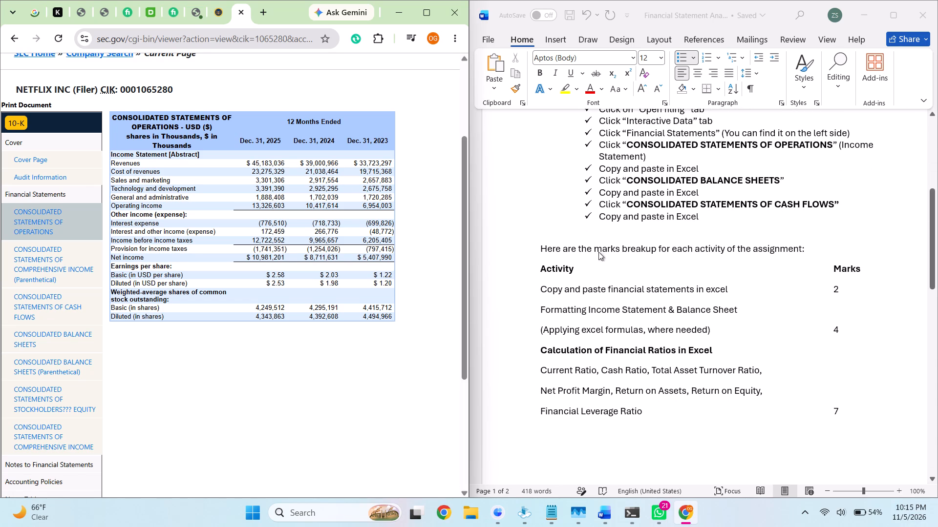
scroll(598, 252, down, 2)
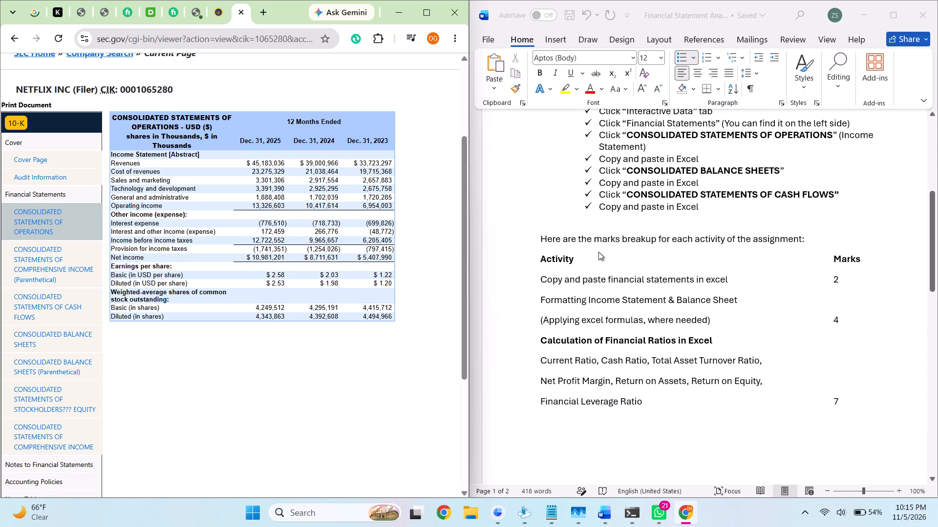
scroll(598, 252, down, 4)
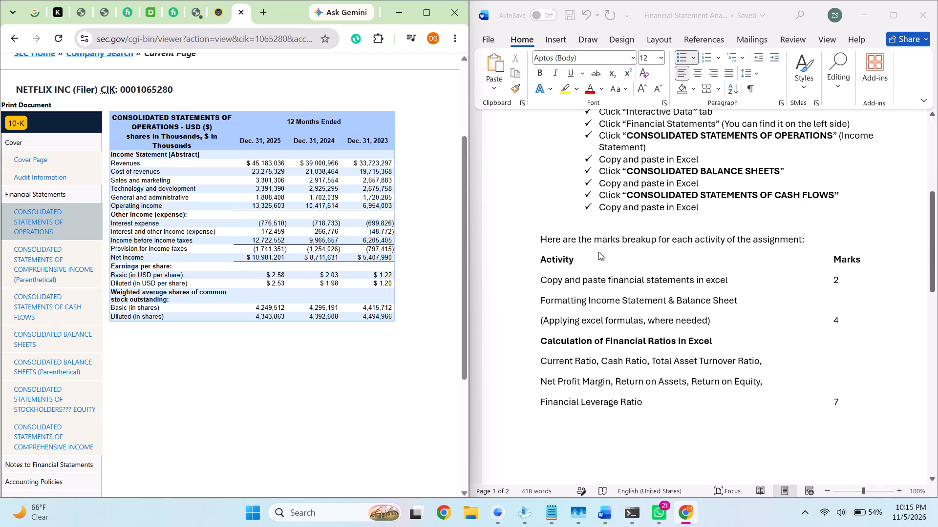
scroll(598, 252, down, 2)
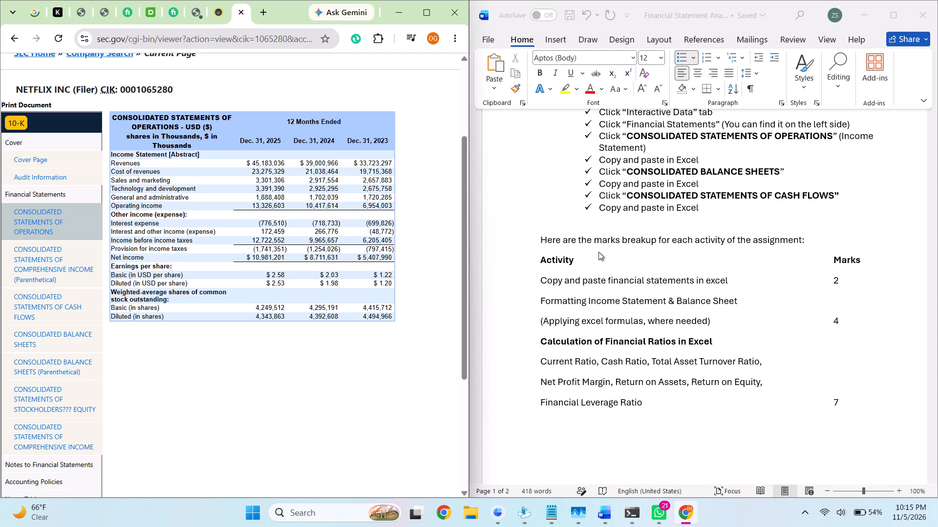
scroll(598, 252, down, 3)
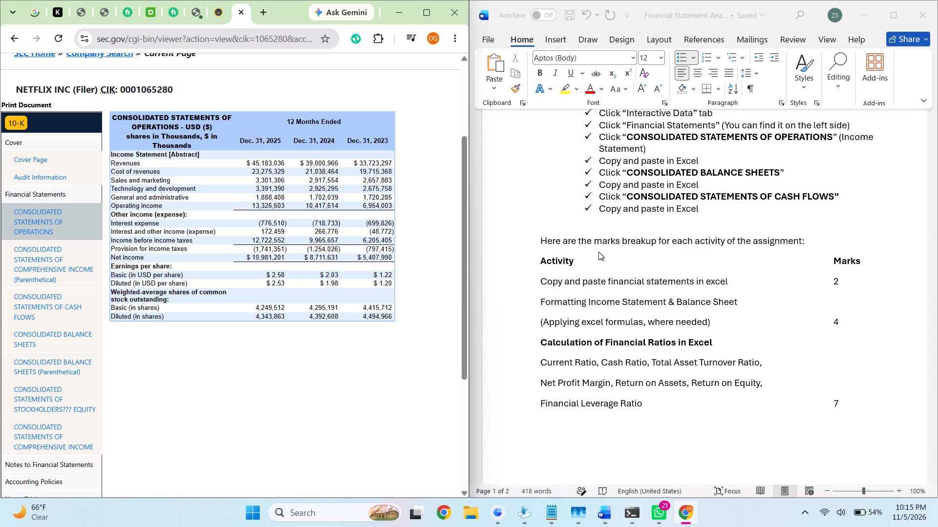
scroll(598, 252, down, 2)
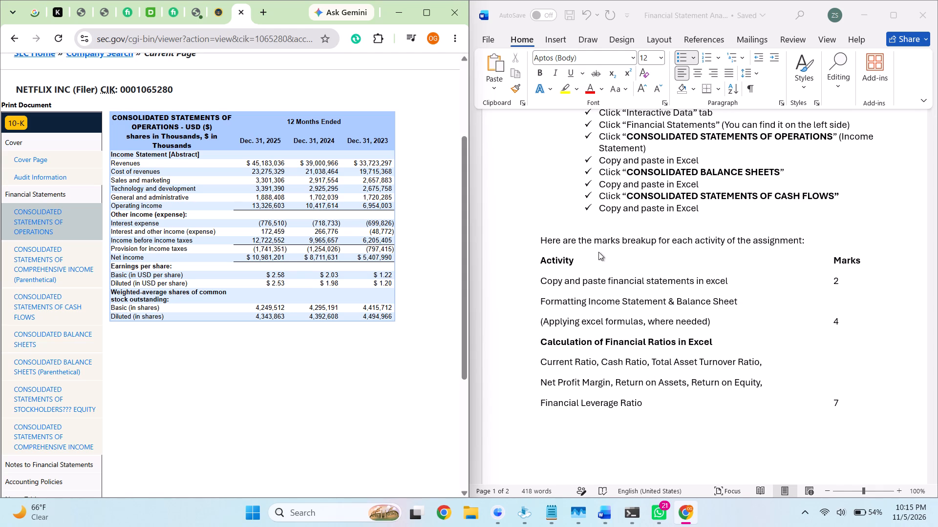
scroll(598, 252, down, 5)
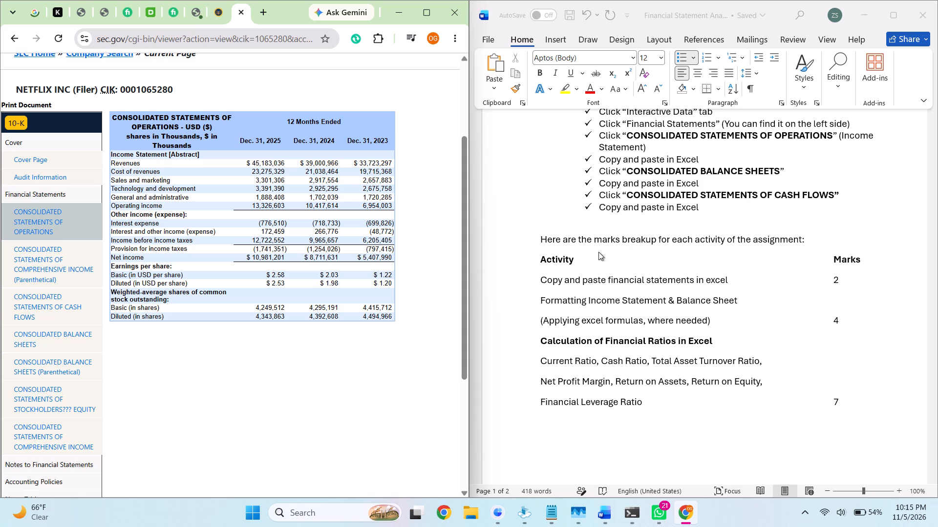
scroll(598, 252, down, 2)
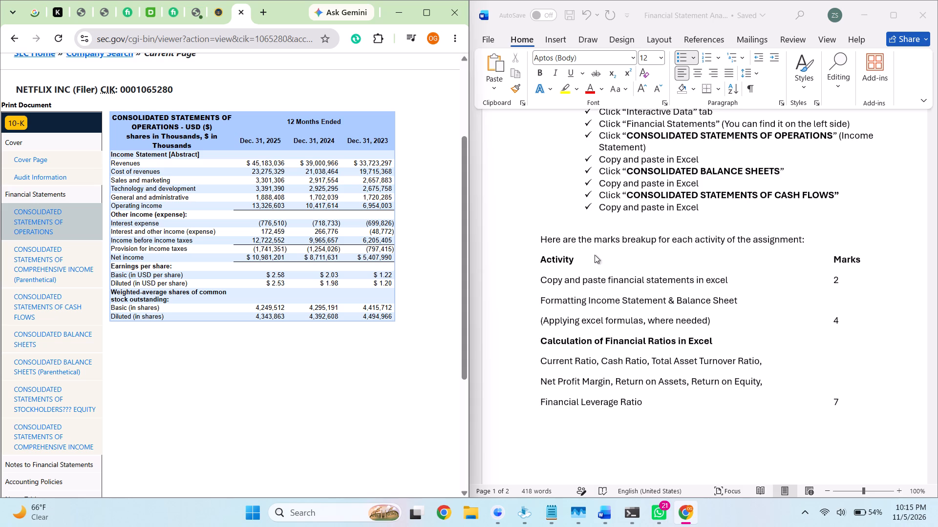
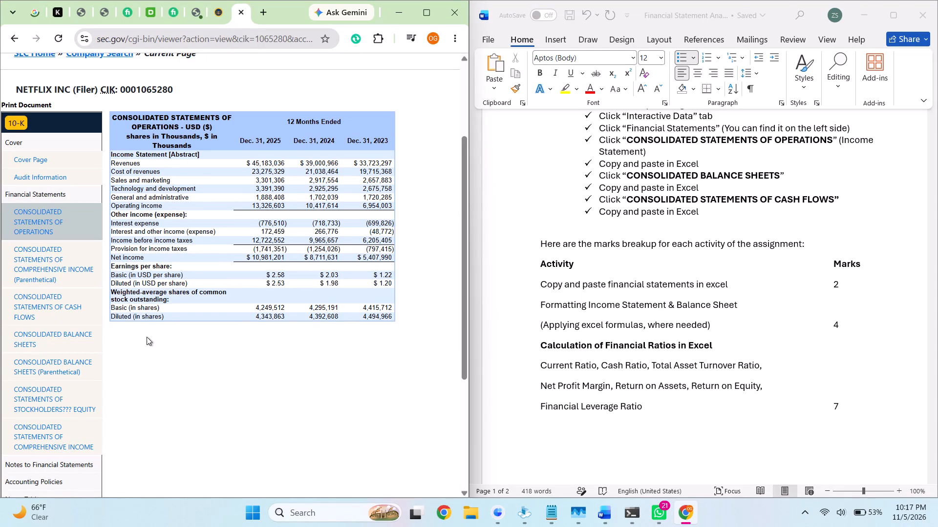
Select the entire Consolidated Statements of Operations table, from its heading through the Diluted (in shares) row.
drag(147, 337, 147, 310)
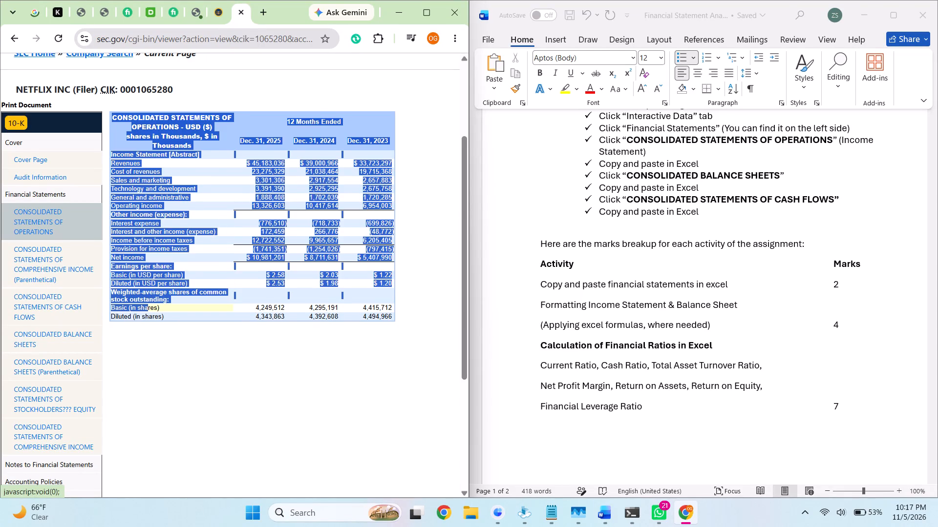
drag(147, 310, 238, 333)
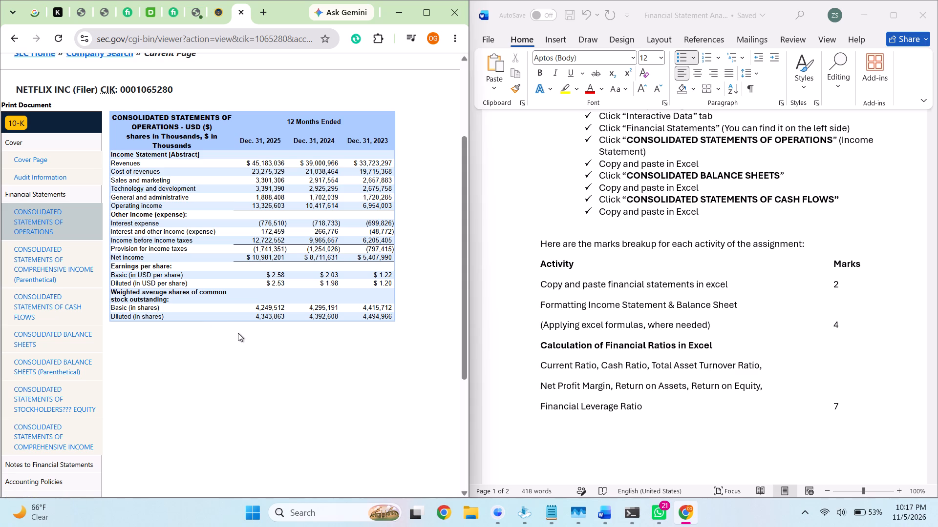
drag(238, 333, 253, 328)
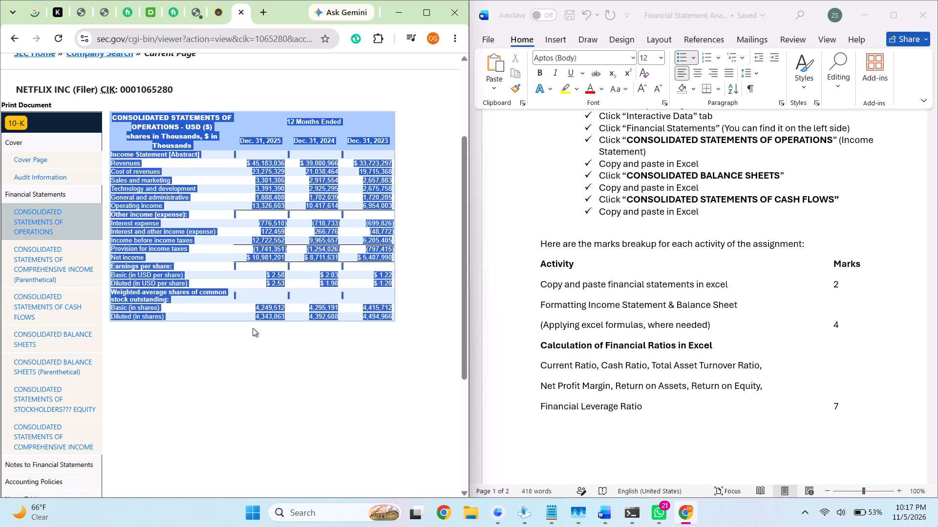
drag(253, 328, 253, 327)
Open Excel, create a blank workbook for the financial statements, and return to the Netflix filing beside the Word assignment.
text(ex)
key(Return)
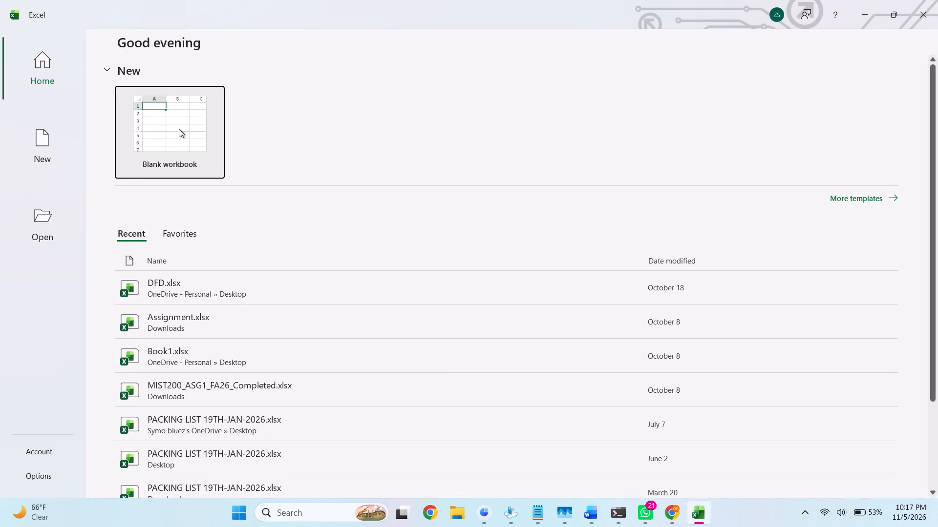
click(203, 142)
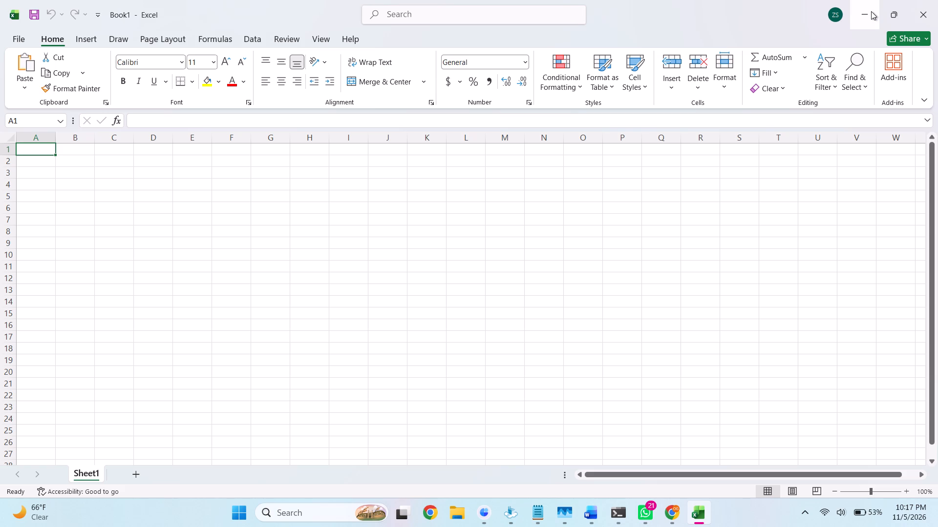
click(871, 11)
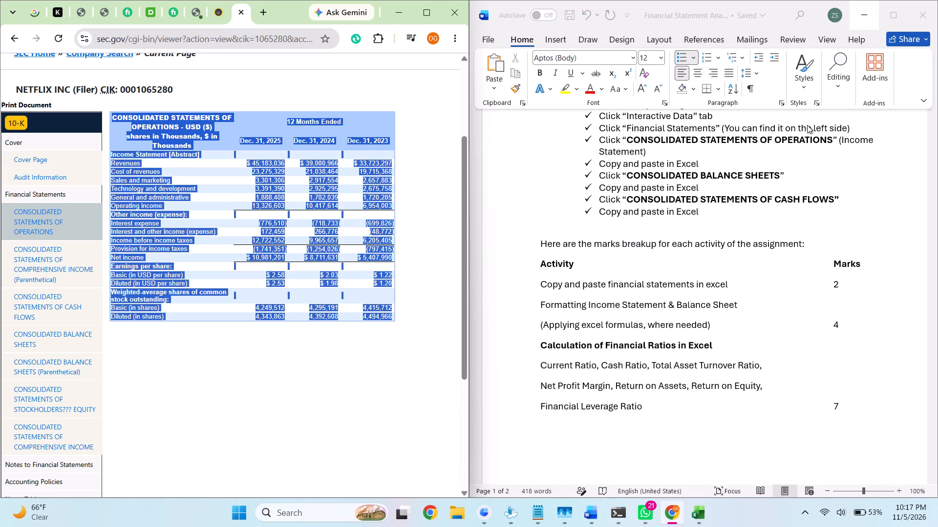
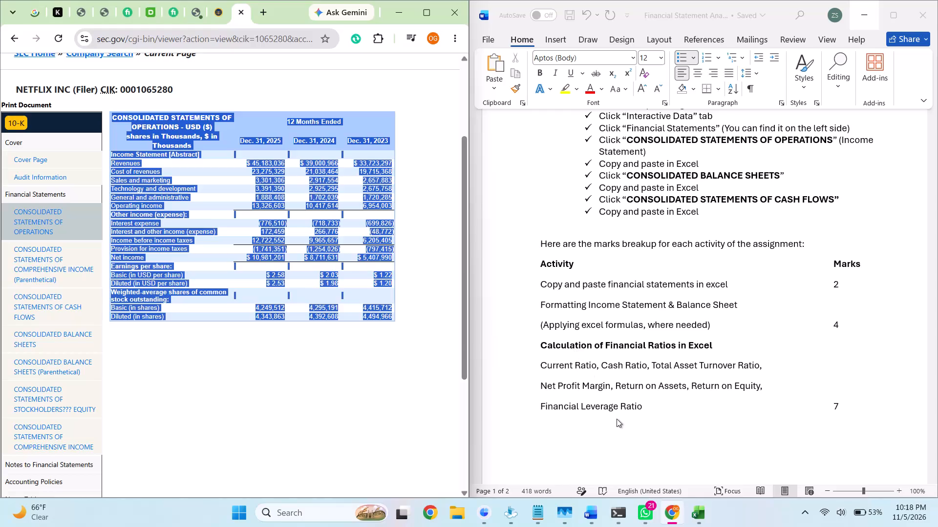
Copy the selected Consolidated Statements of Operations from the Netflix filing and paste it into cell A1 of the blank Excel workbook.
click(695, 520)
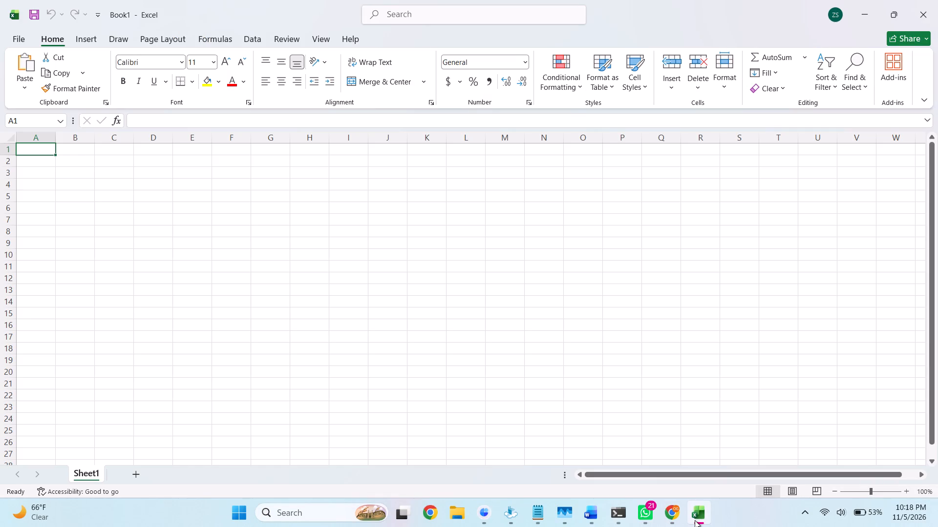
click(695, 520)
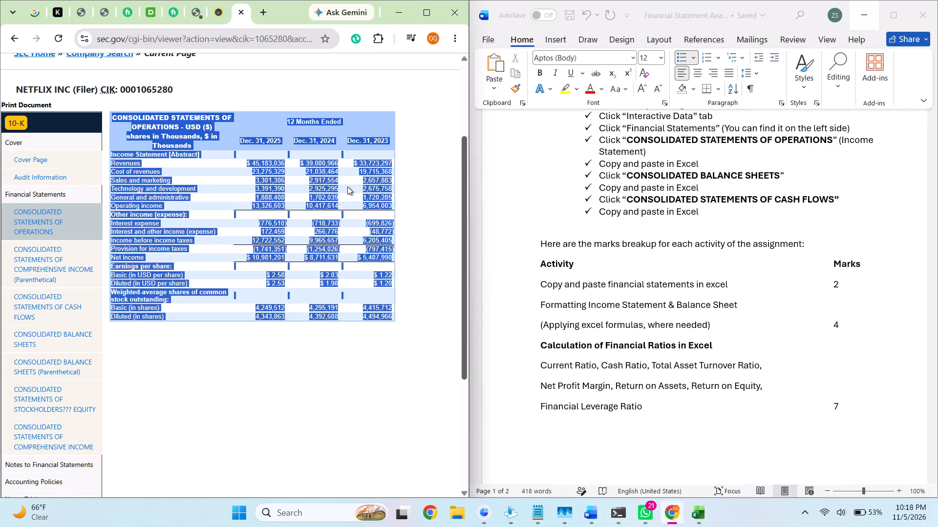
key(ctrl+c)
key(ctrl+c)
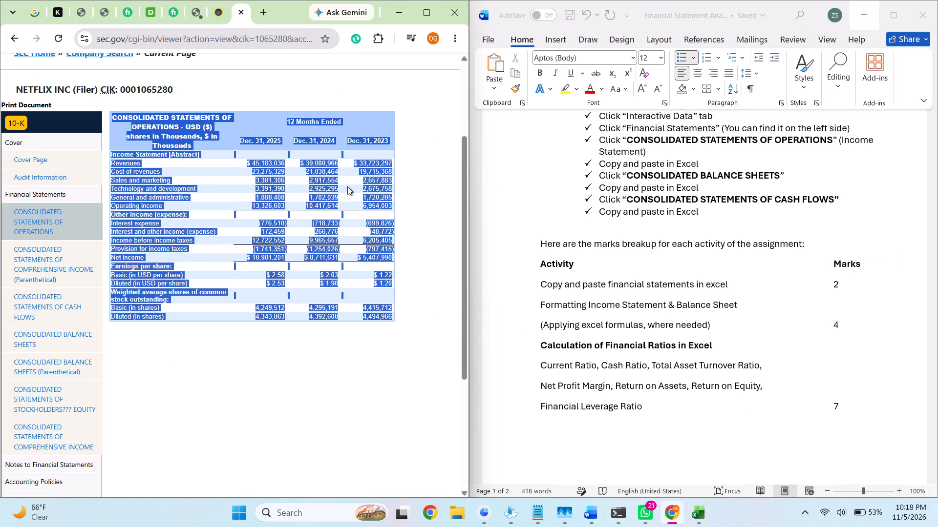
key(ctrl+c)
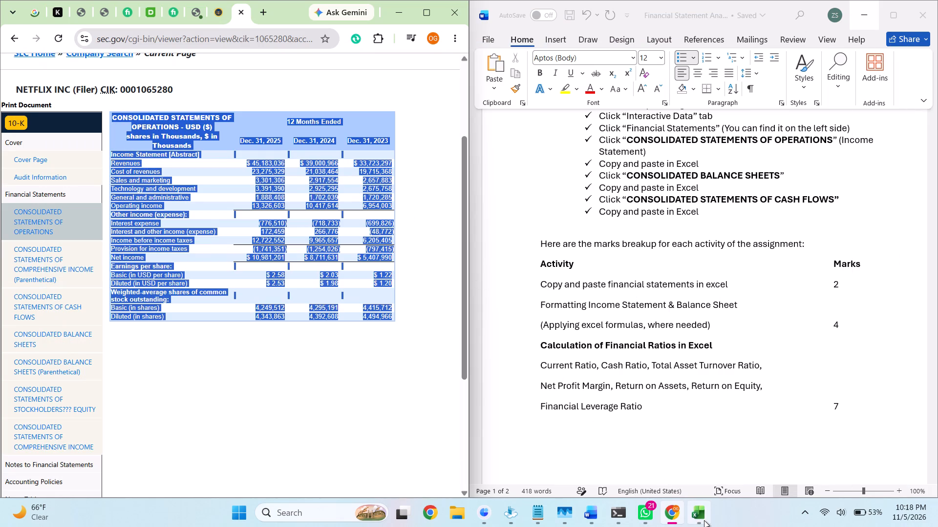
click(704, 520)
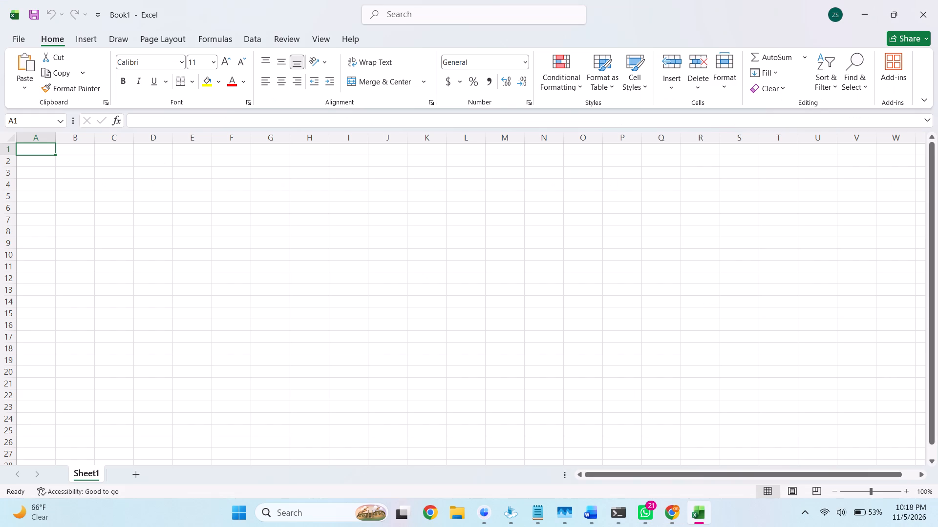
key(ctrl+v)
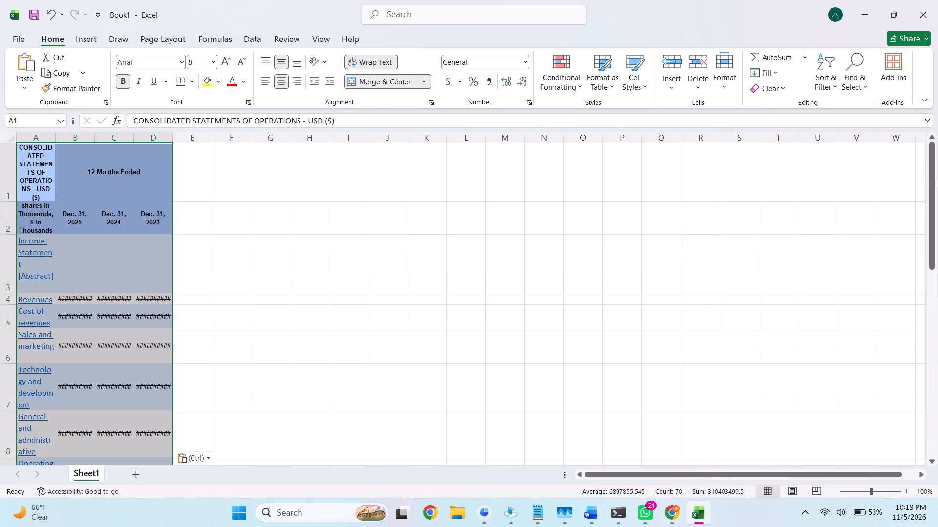
Move the whole pasted income statement so that it starts at cell I2.
drag(172, 260, 453, 302)
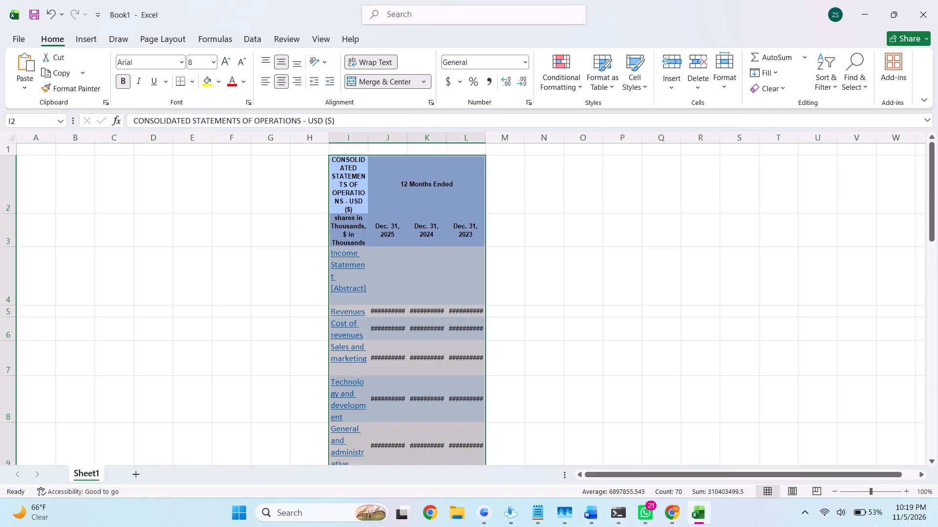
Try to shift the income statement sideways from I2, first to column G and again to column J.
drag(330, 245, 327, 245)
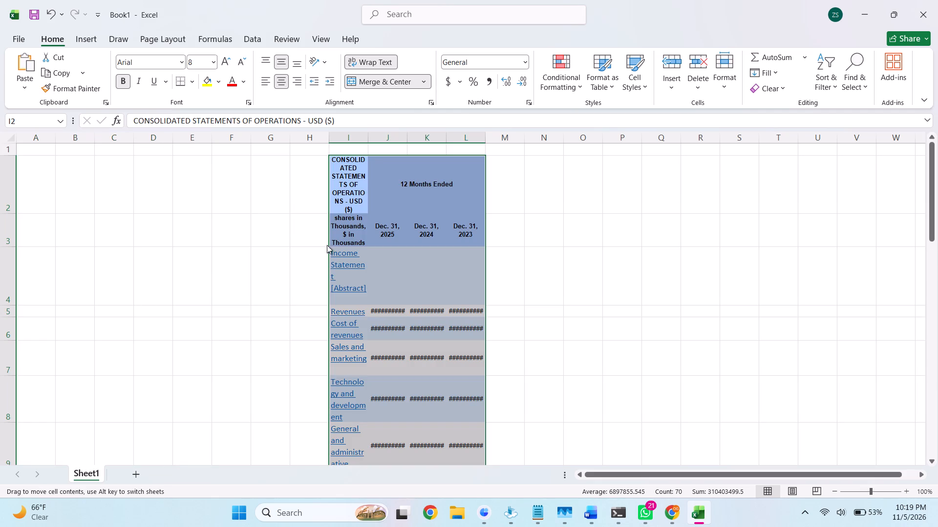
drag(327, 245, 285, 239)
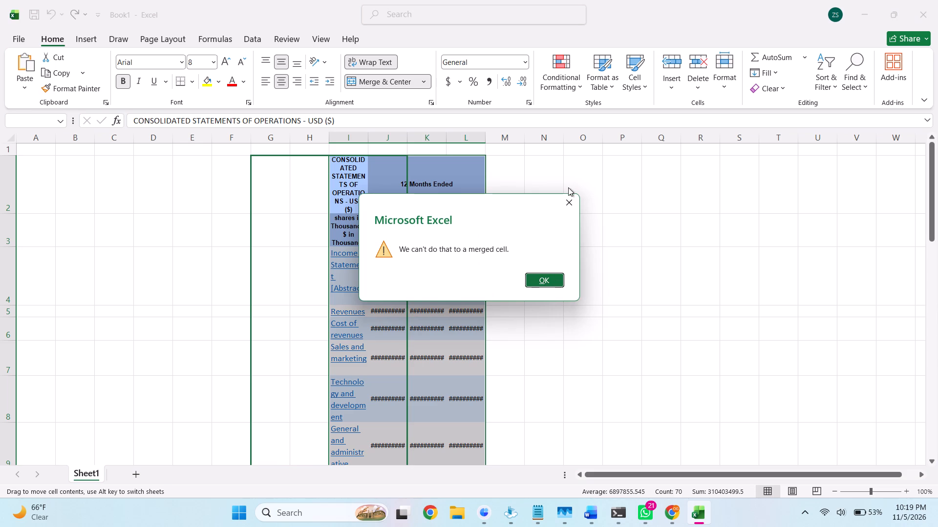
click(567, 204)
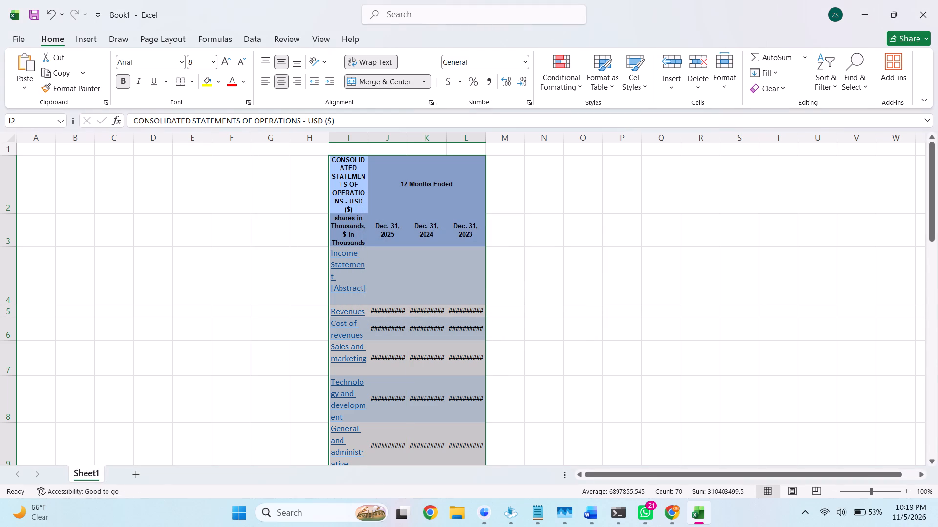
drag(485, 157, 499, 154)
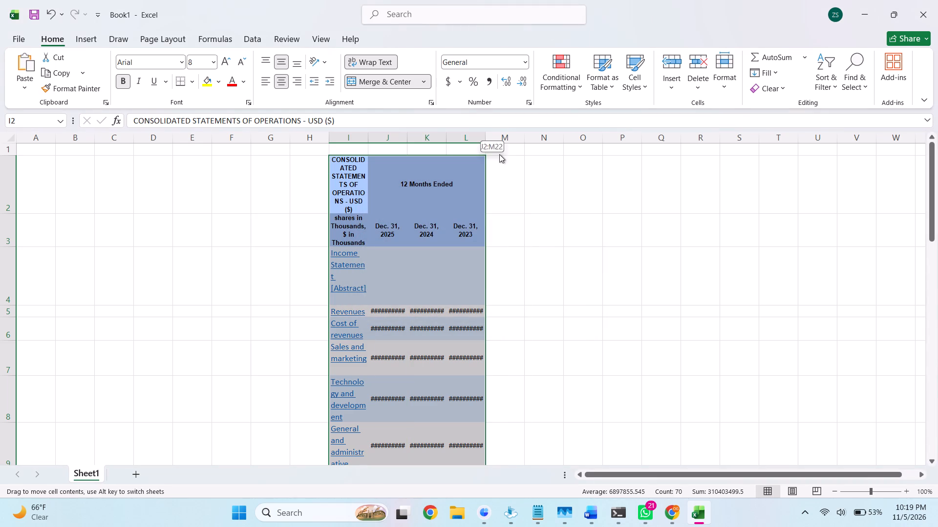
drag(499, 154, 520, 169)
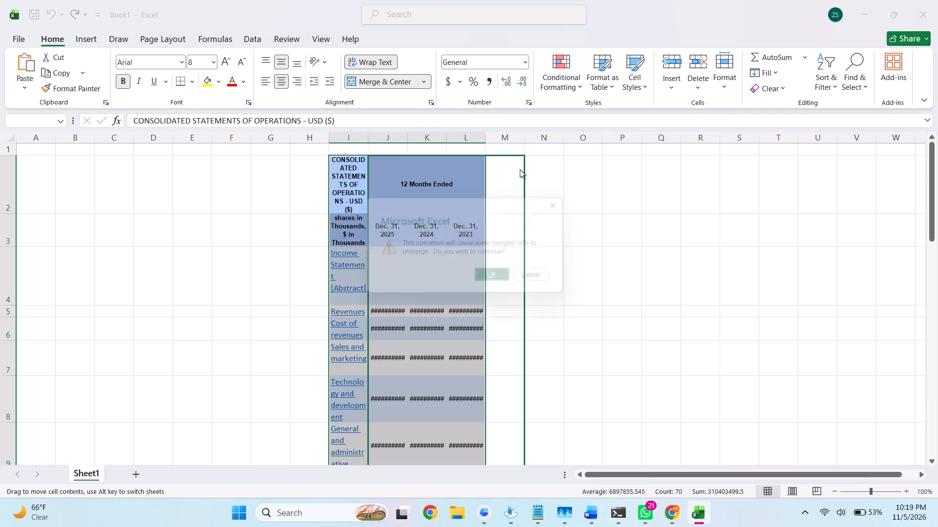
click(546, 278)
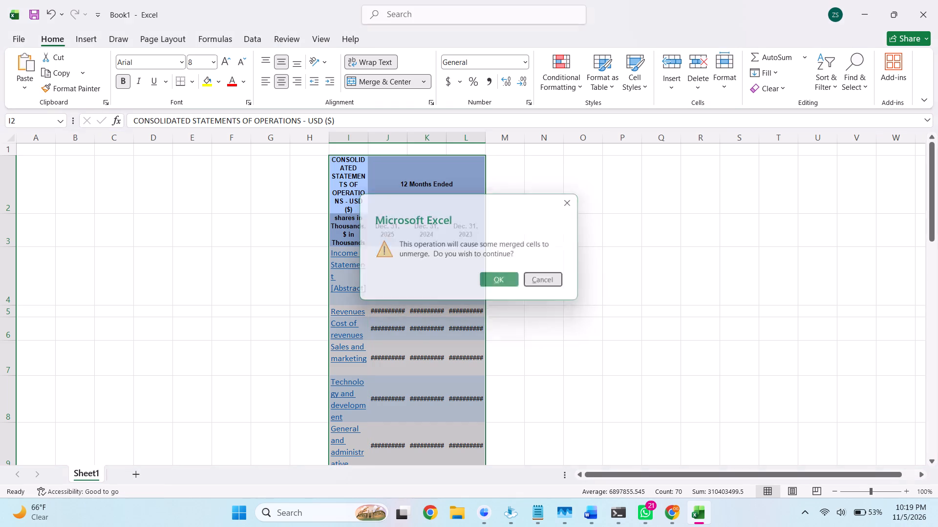
Open the Dec. 31, 2025 Sales and marketing figure in cell J7 and leave it without editing.
click(403, 351)
double_click(385, 361)
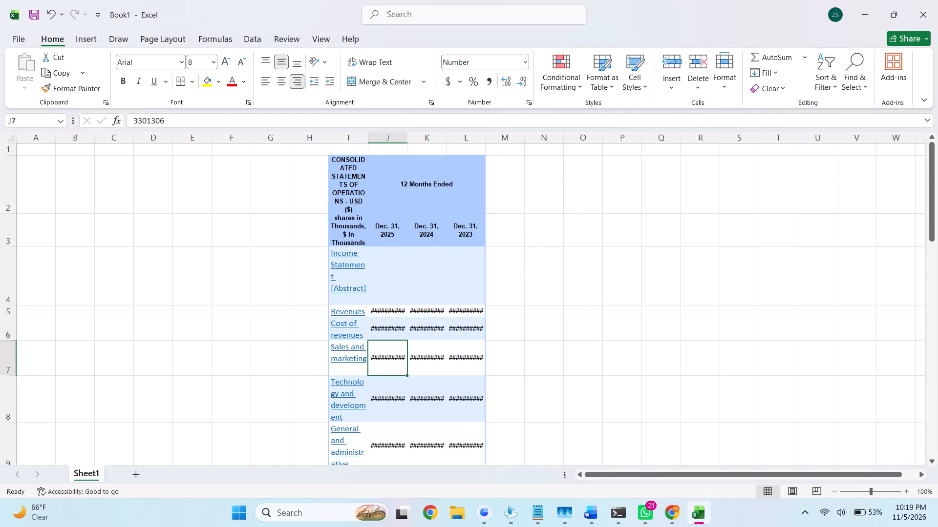
click(552, 381)
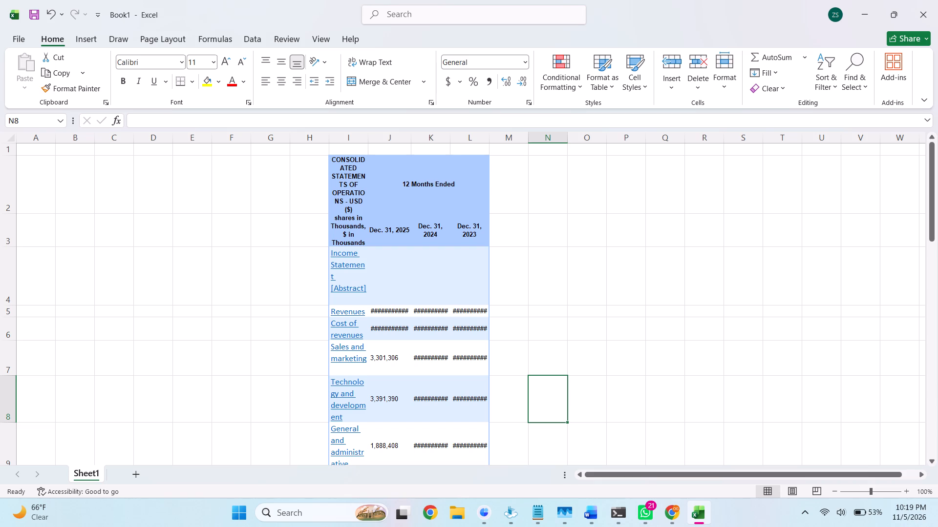
Examine the pasted income statement down to the Diluted (in shares) row, checking the Dec. 31, 2023 figures through General and administrative.
scroll(394, 375, down, 4)
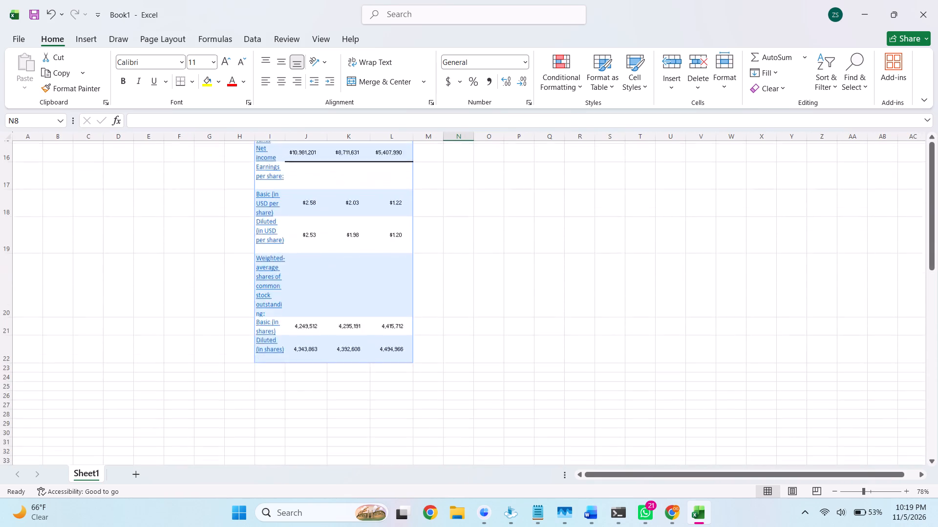
scroll(394, 375, up, 2)
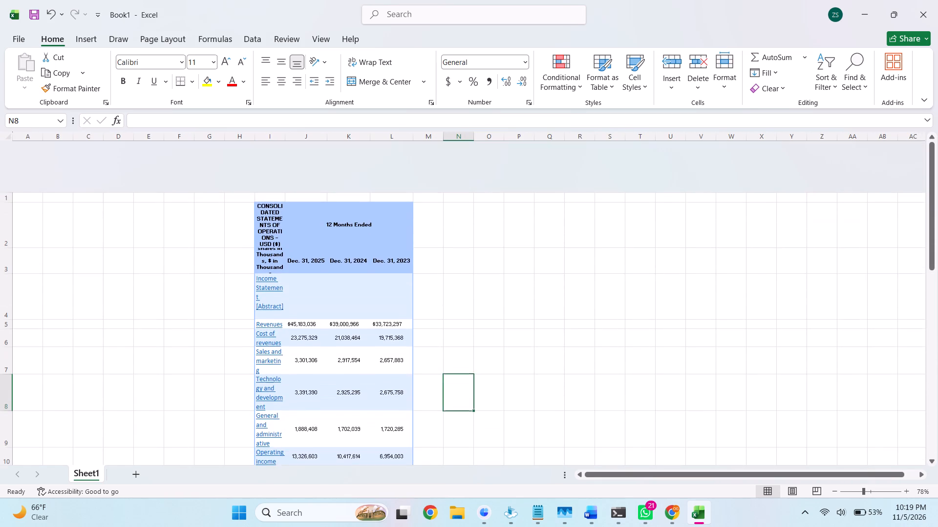
scroll(394, 375, up, 1)
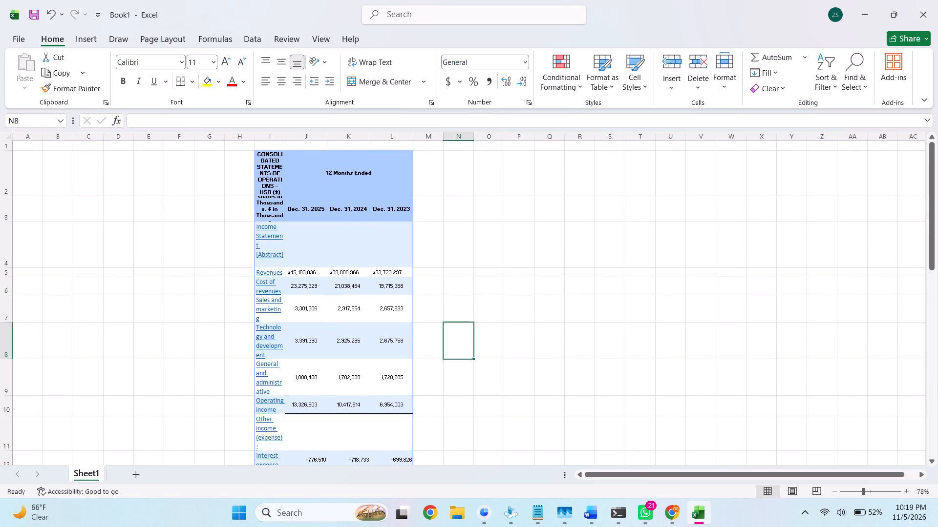
click(469, 291)
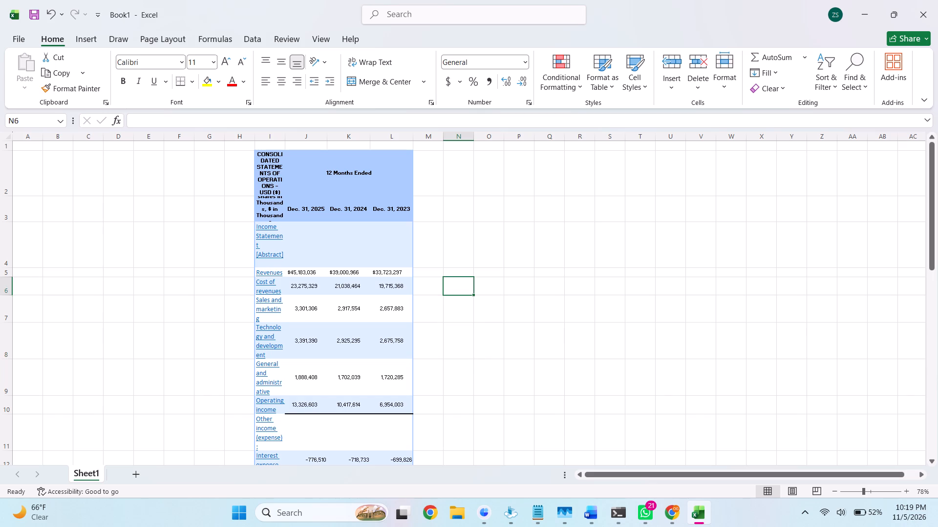
click(376, 229)
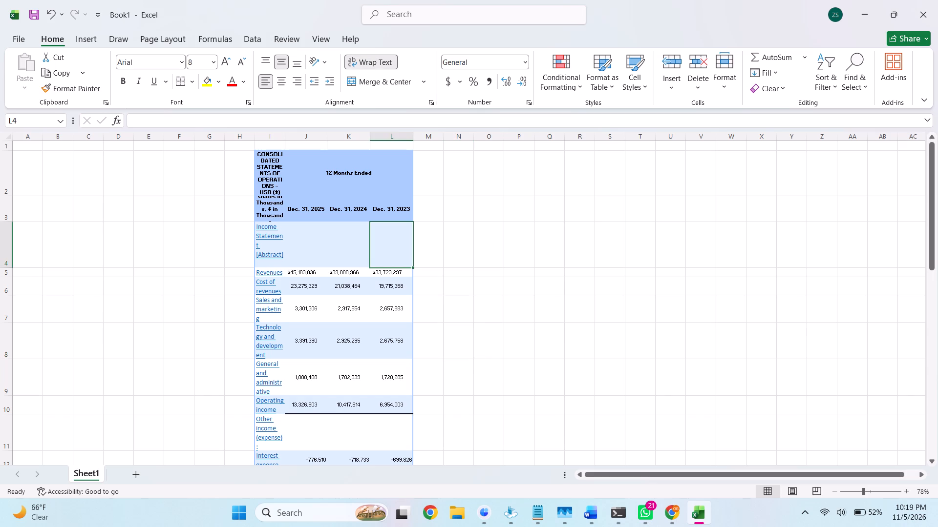
click(387, 277)
click(386, 286)
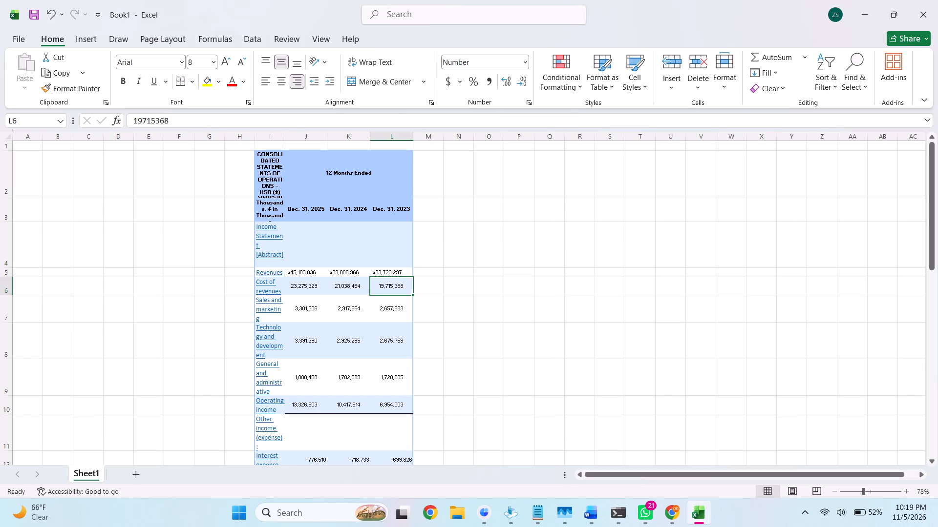
click(380, 314)
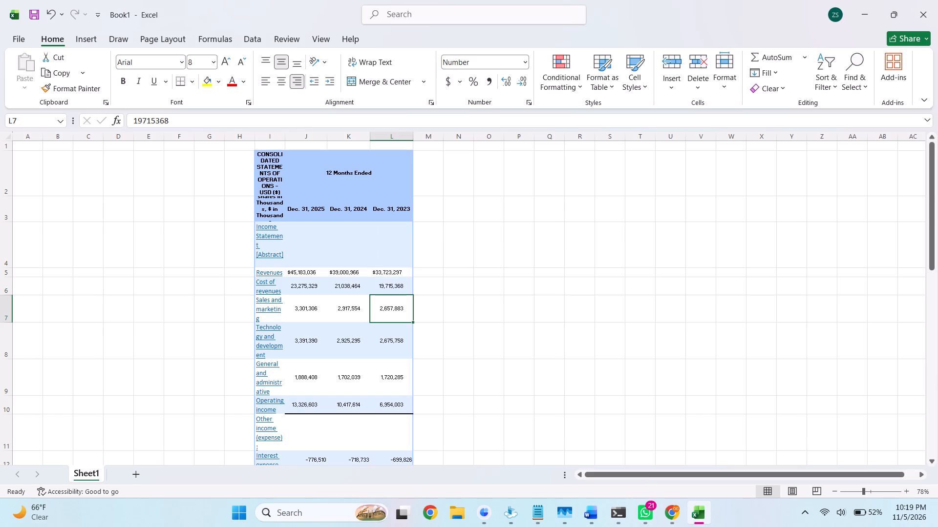
click(387, 348)
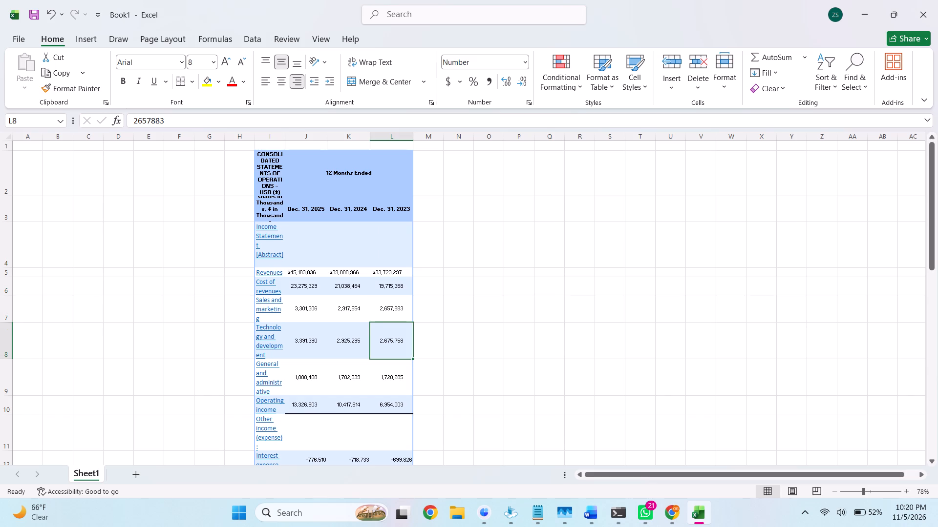
click(388, 379)
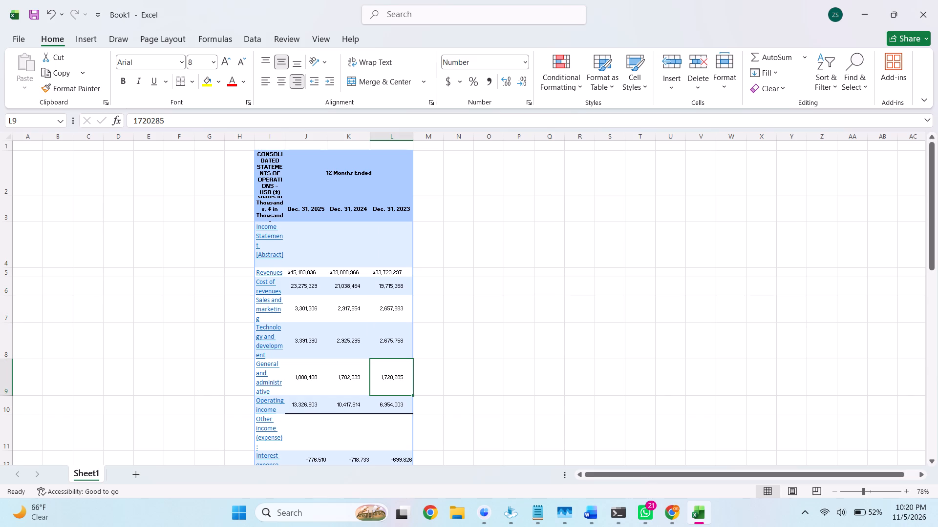
scroll(388, 379, down, 6)
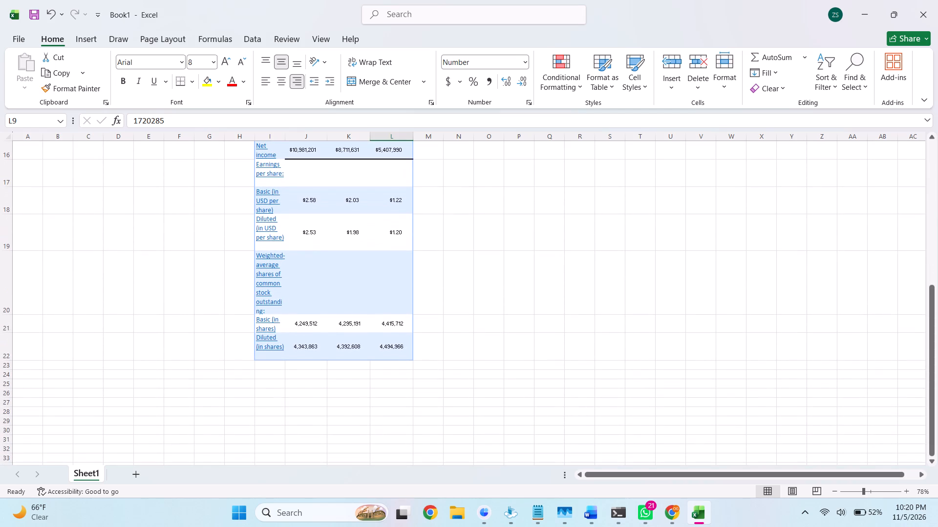
scroll(394, 401, up, 2)
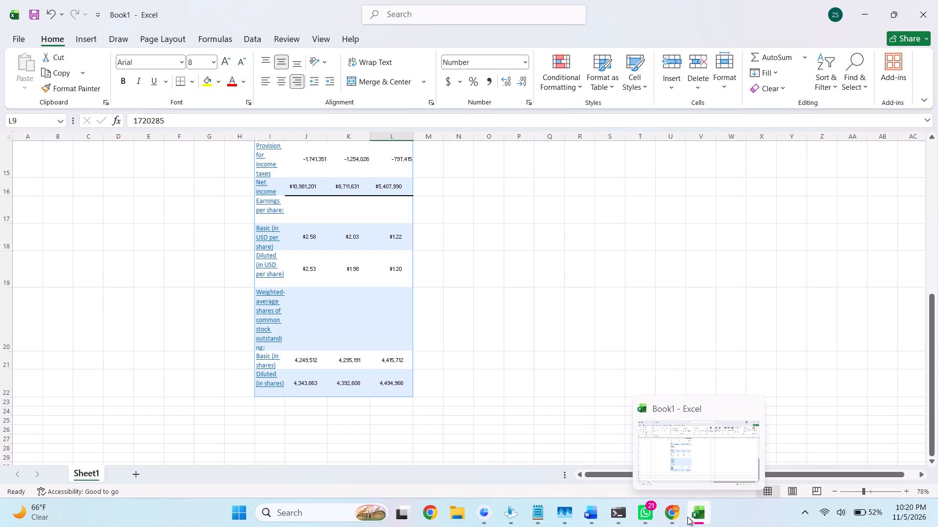
Glance back at the source statement in the Netflix filing, and review the pasted Excel copy again from heading to share counts.
click(668, 519)
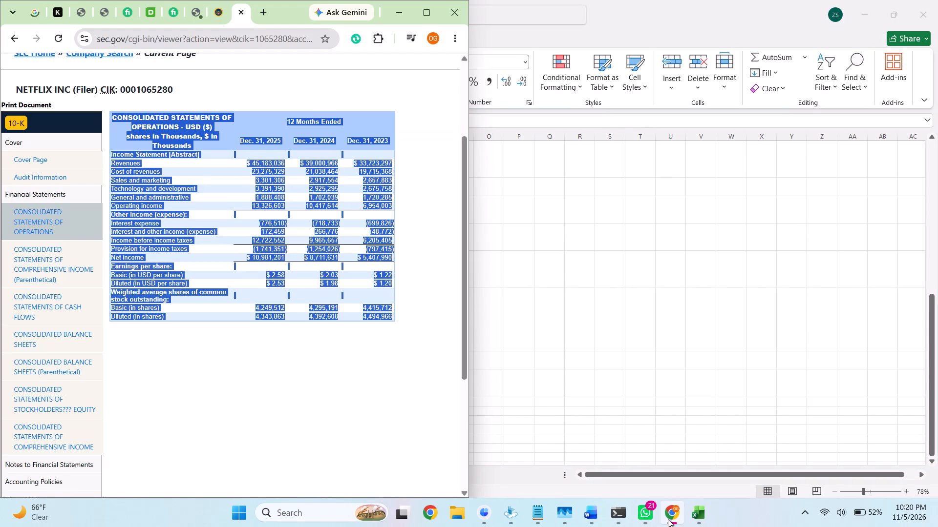
click(640, 422)
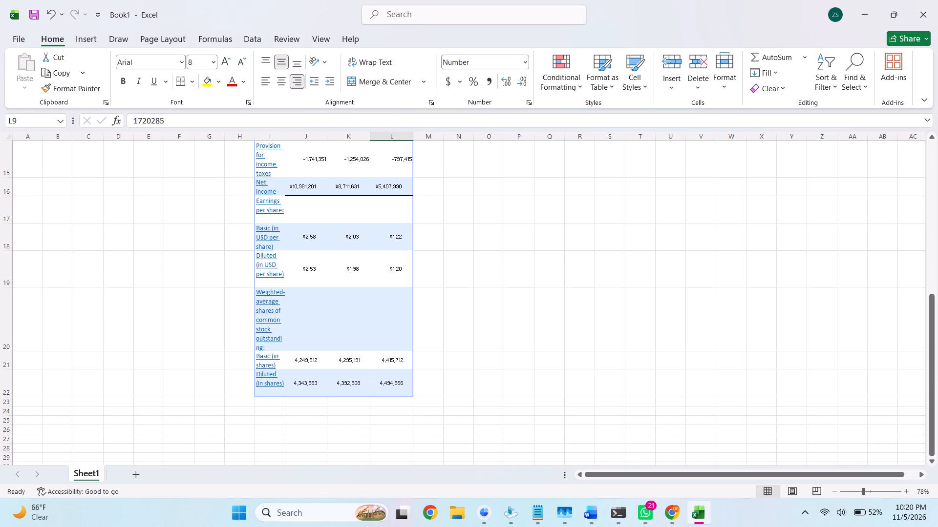
scroll(367, 269, up, 2)
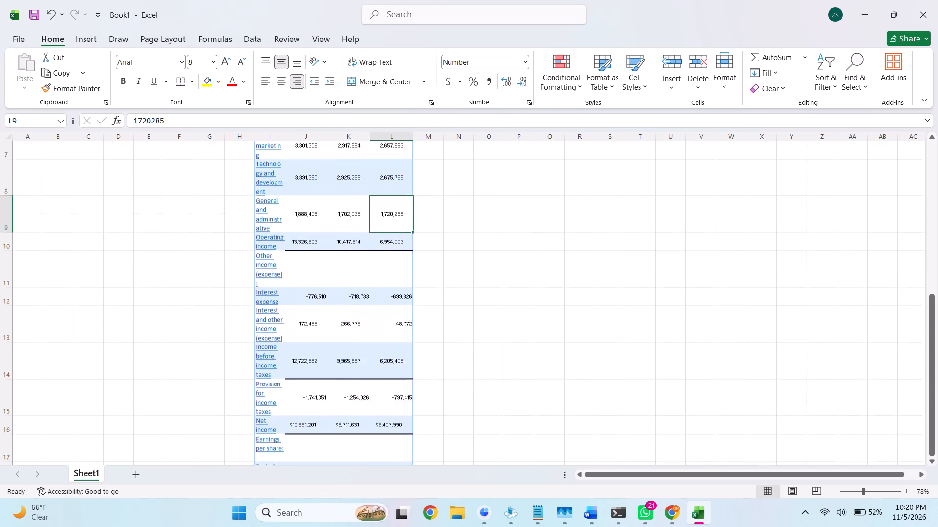
scroll(367, 269, up, 2)
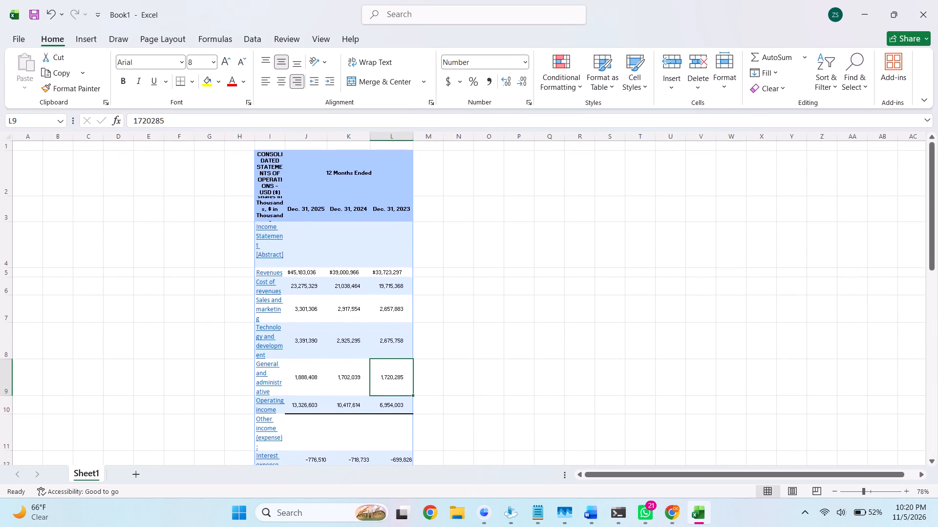
scroll(367, 269, down, 2)
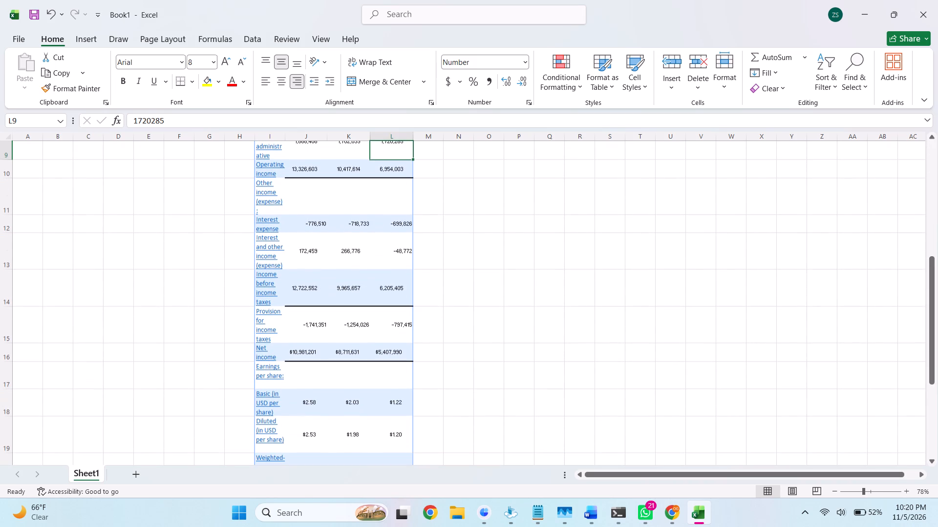
scroll(367, 269, down, 1)
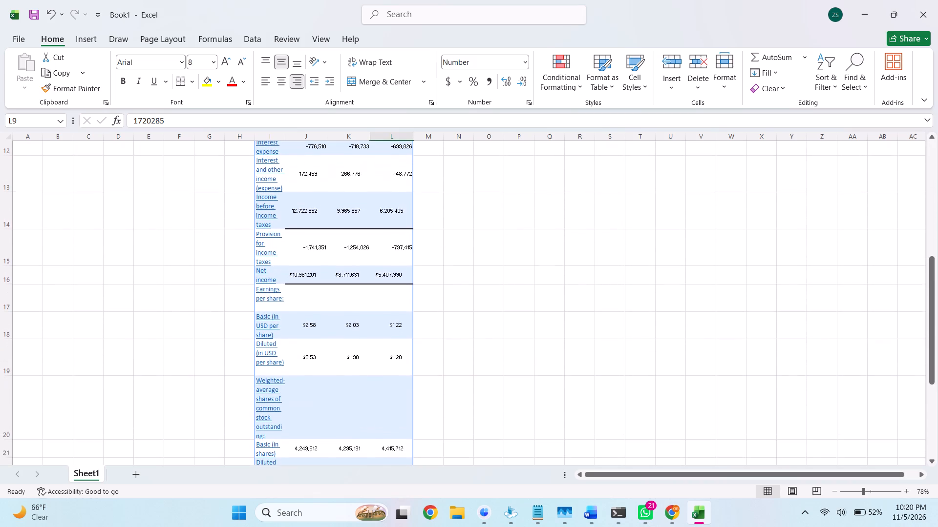
scroll(367, 269, down, 1)
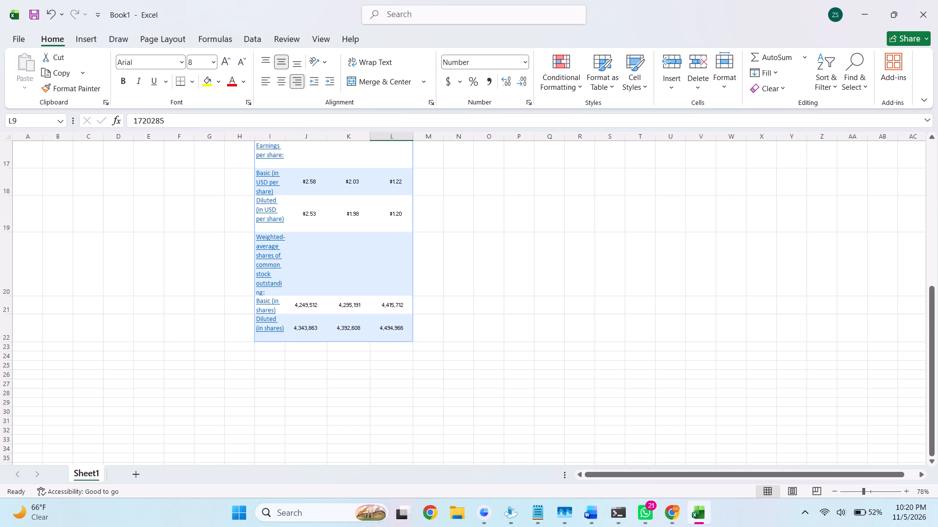
scroll(431, 222, up, 3)
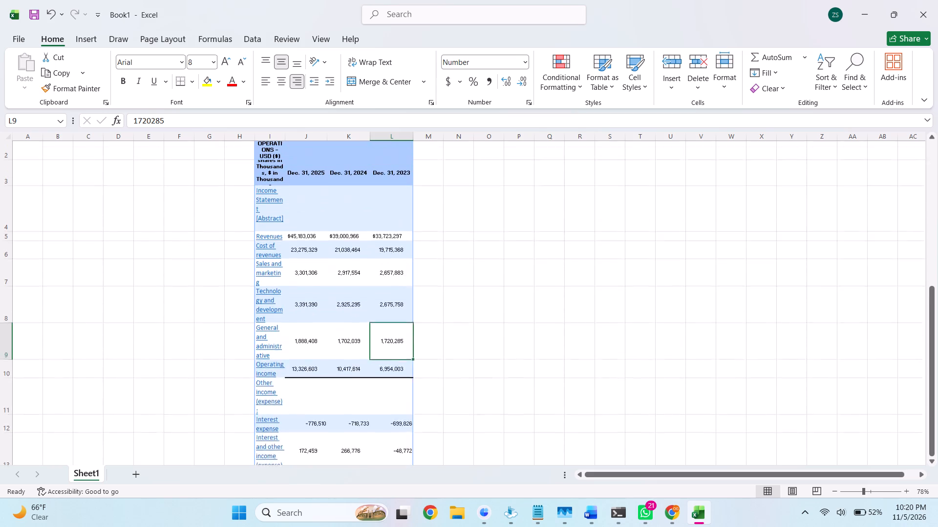
scroll(431, 222, up, 1)
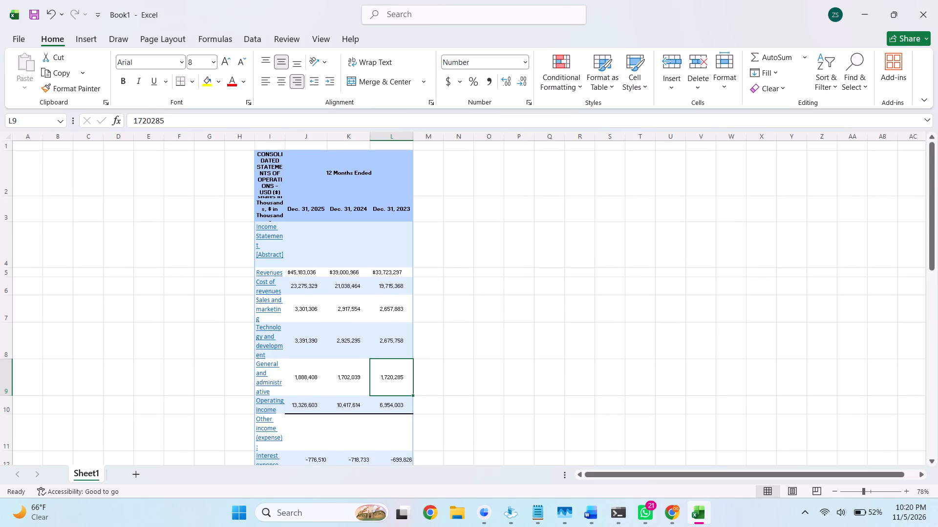
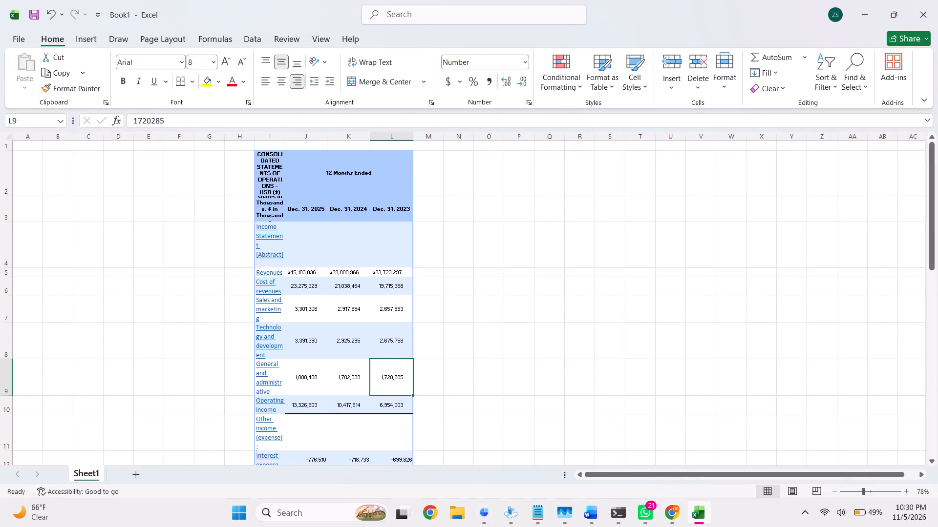
Switch to the Netflix filing in Chrome and copy the whole Consolidated Statements of Operations table, from its heading to Diluted (in shares).
click(672, 505)
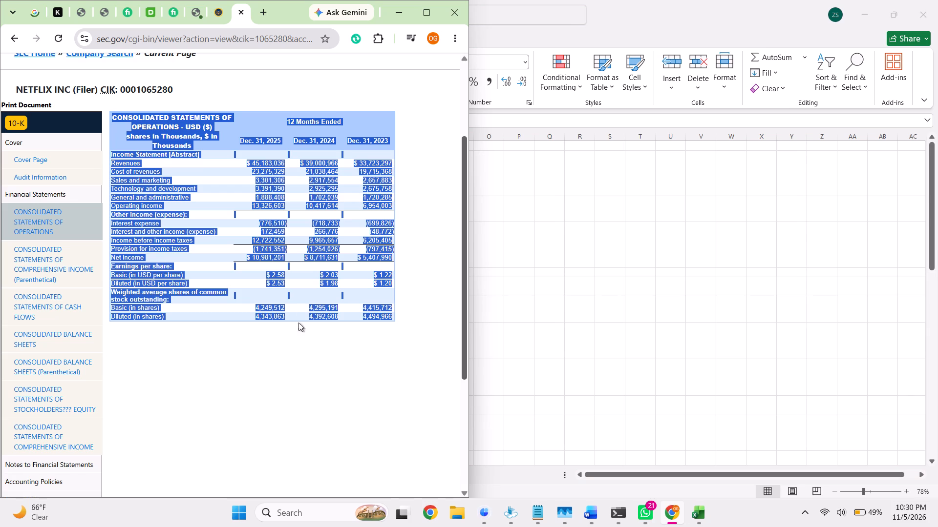
click(298, 358)
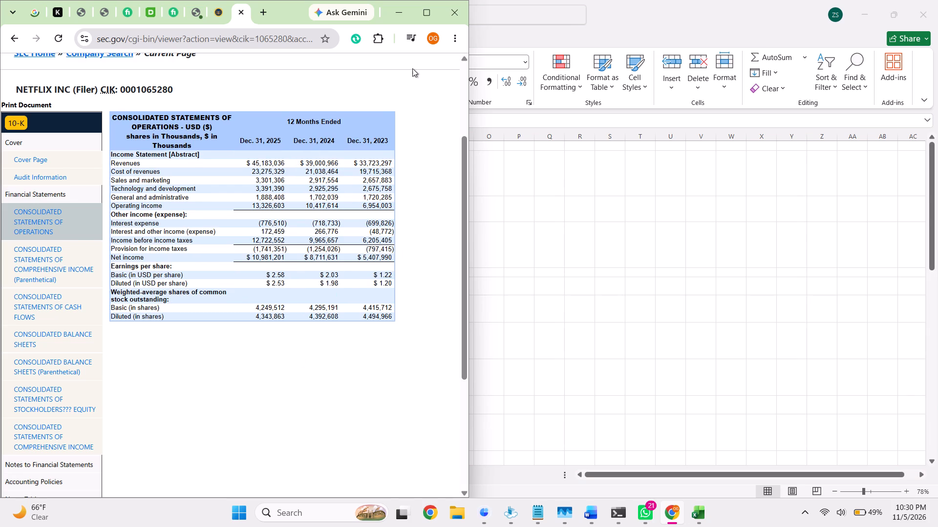
click(426, 20)
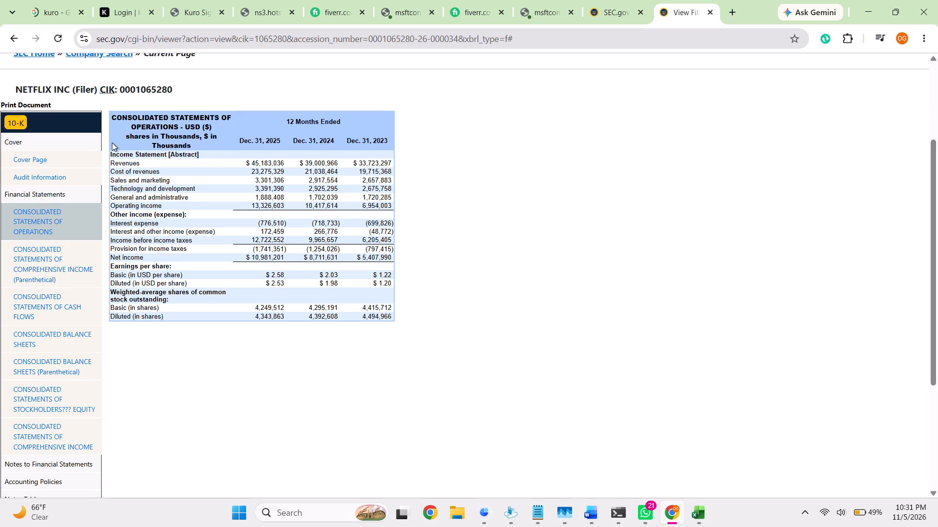
drag(104, 111, 175, 131)
click(431, 316)
drag(431, 316, 244, 290)
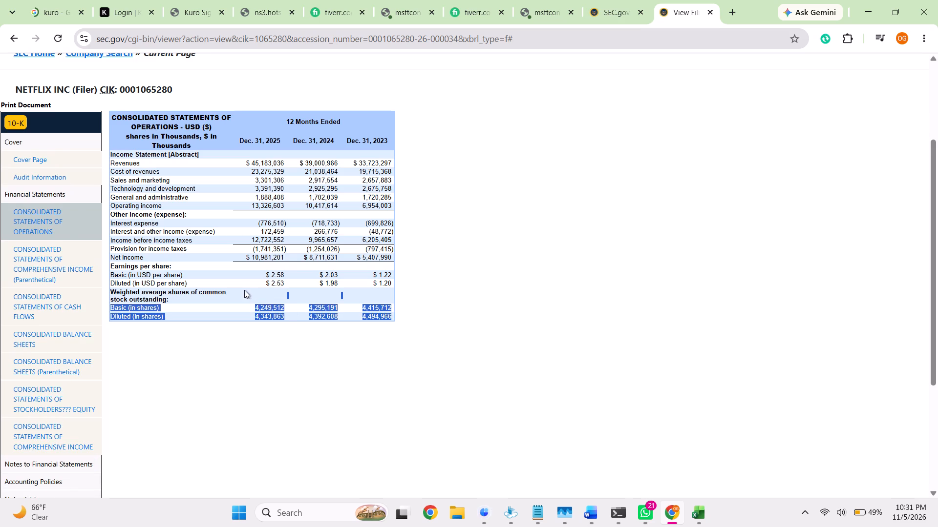
drag(244, 290, 243, 308)
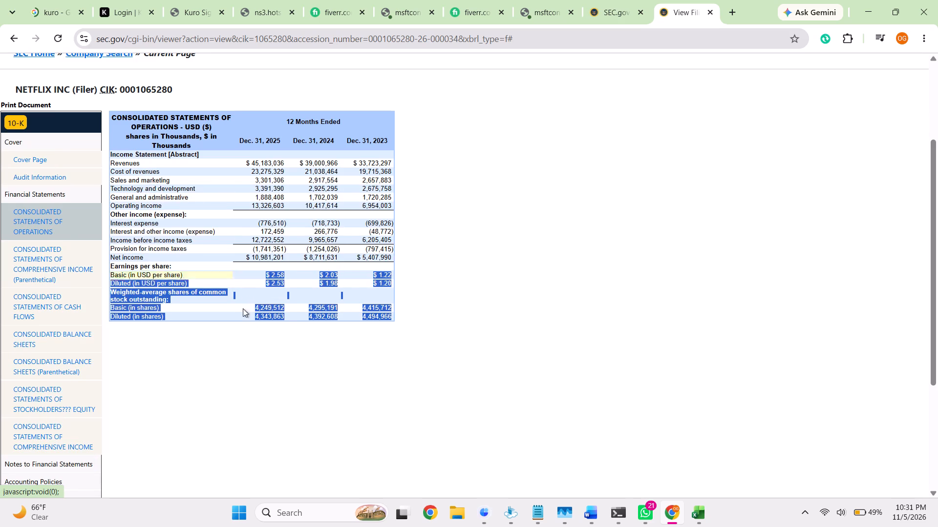
drag(243, 308, 115, 118)
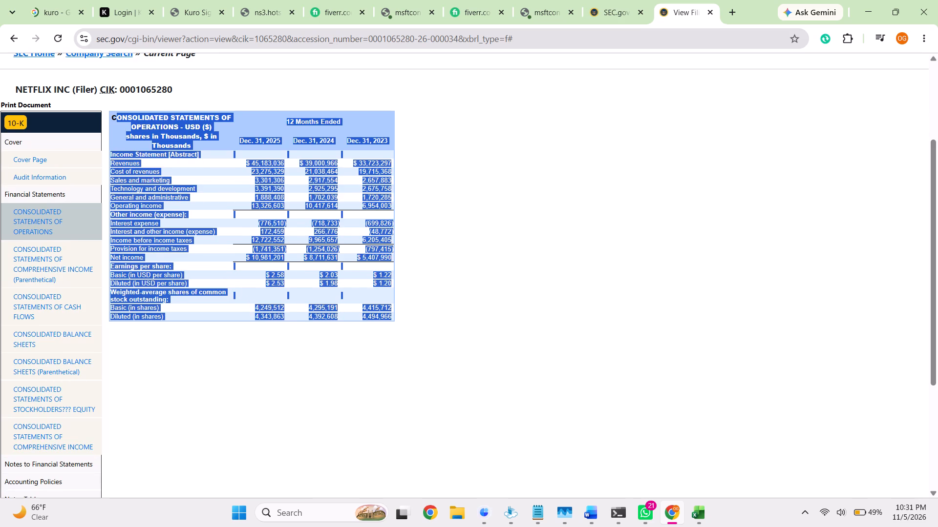
drag(115, 118, 108, 112)
key(ctrl+c)
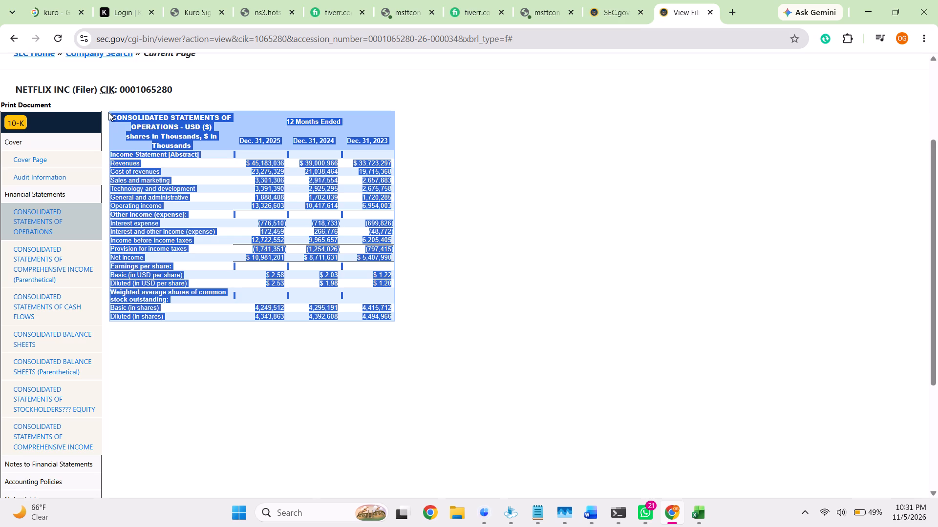
key(ctrl+c)
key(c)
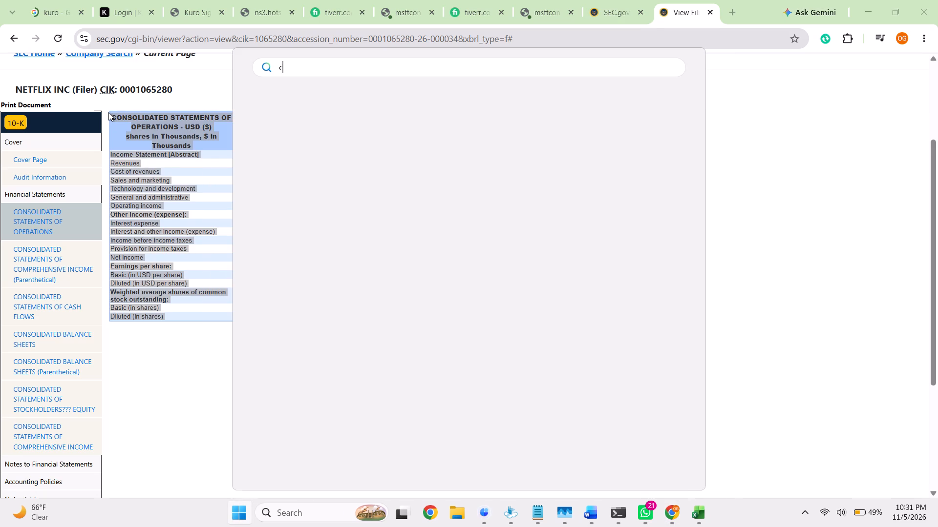